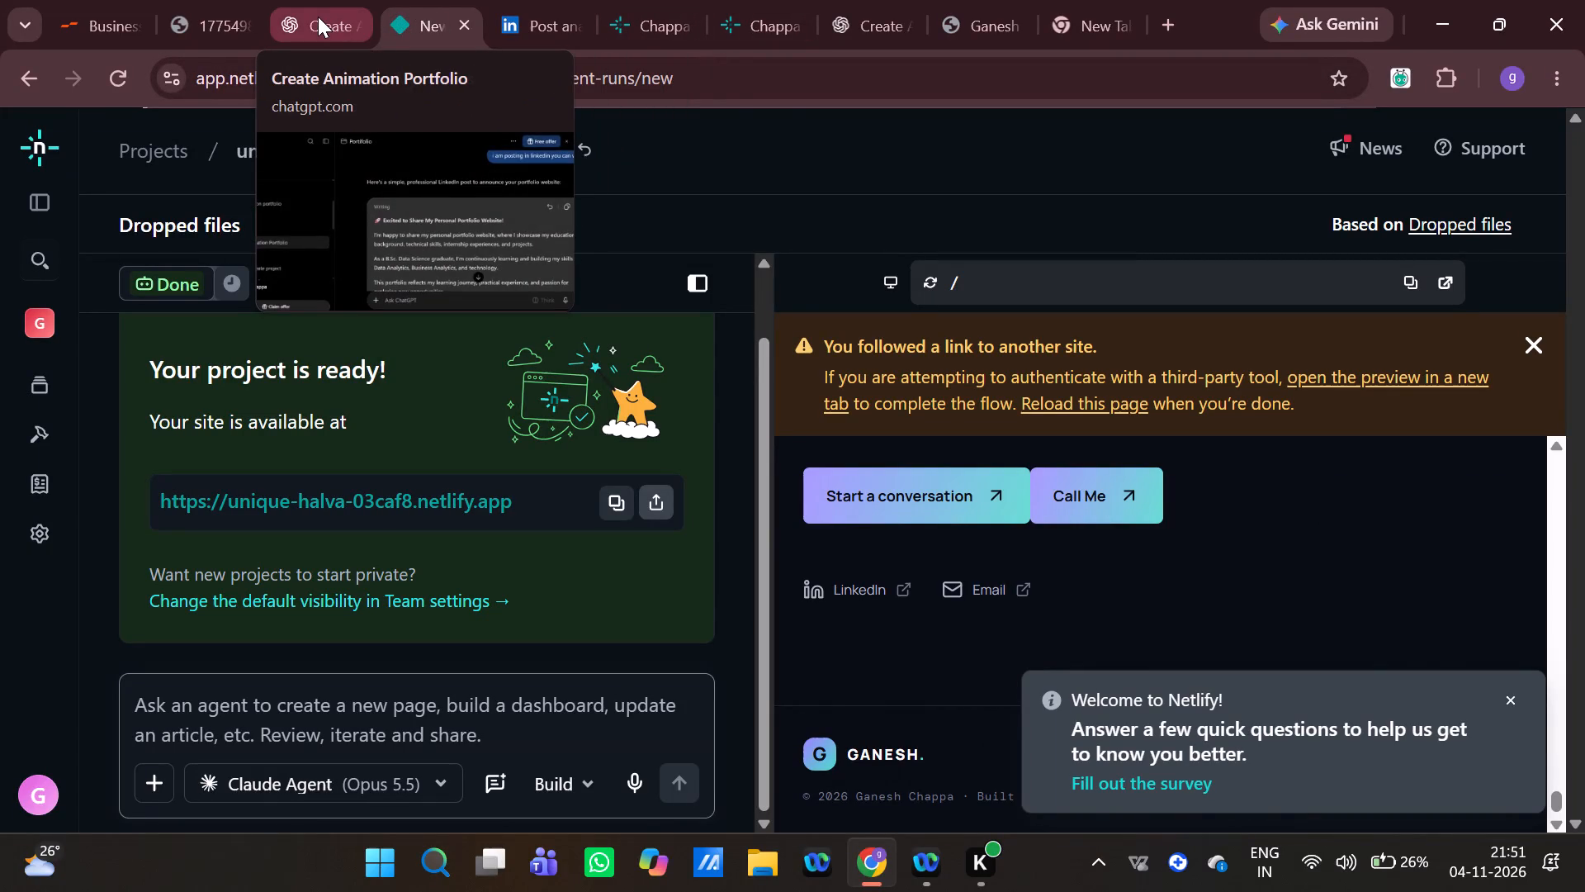
click(555, 25)
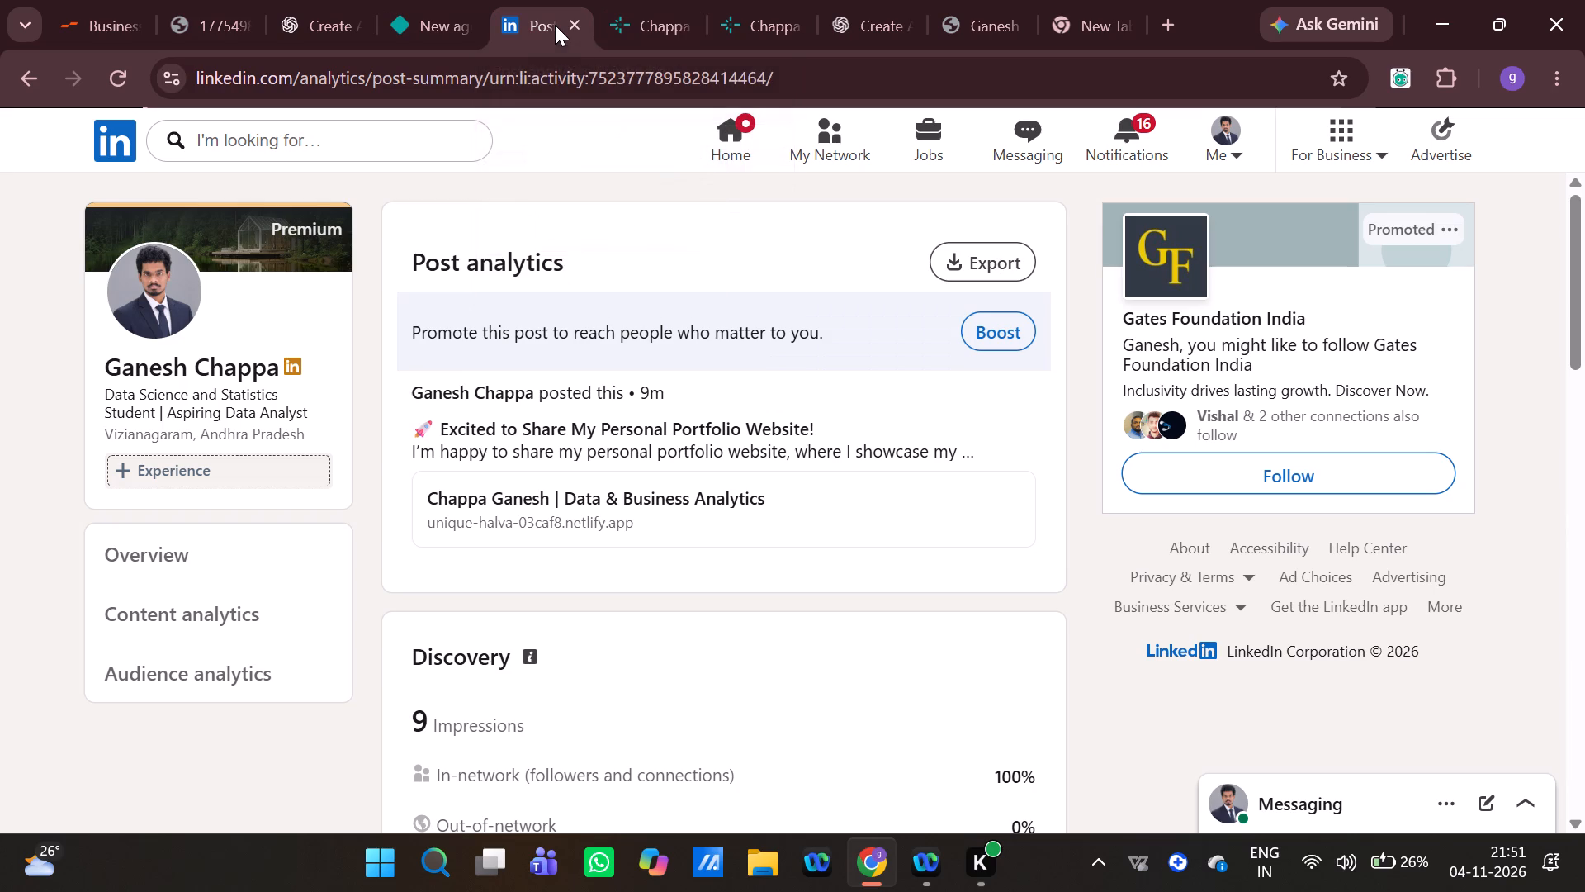
click(571, 25)
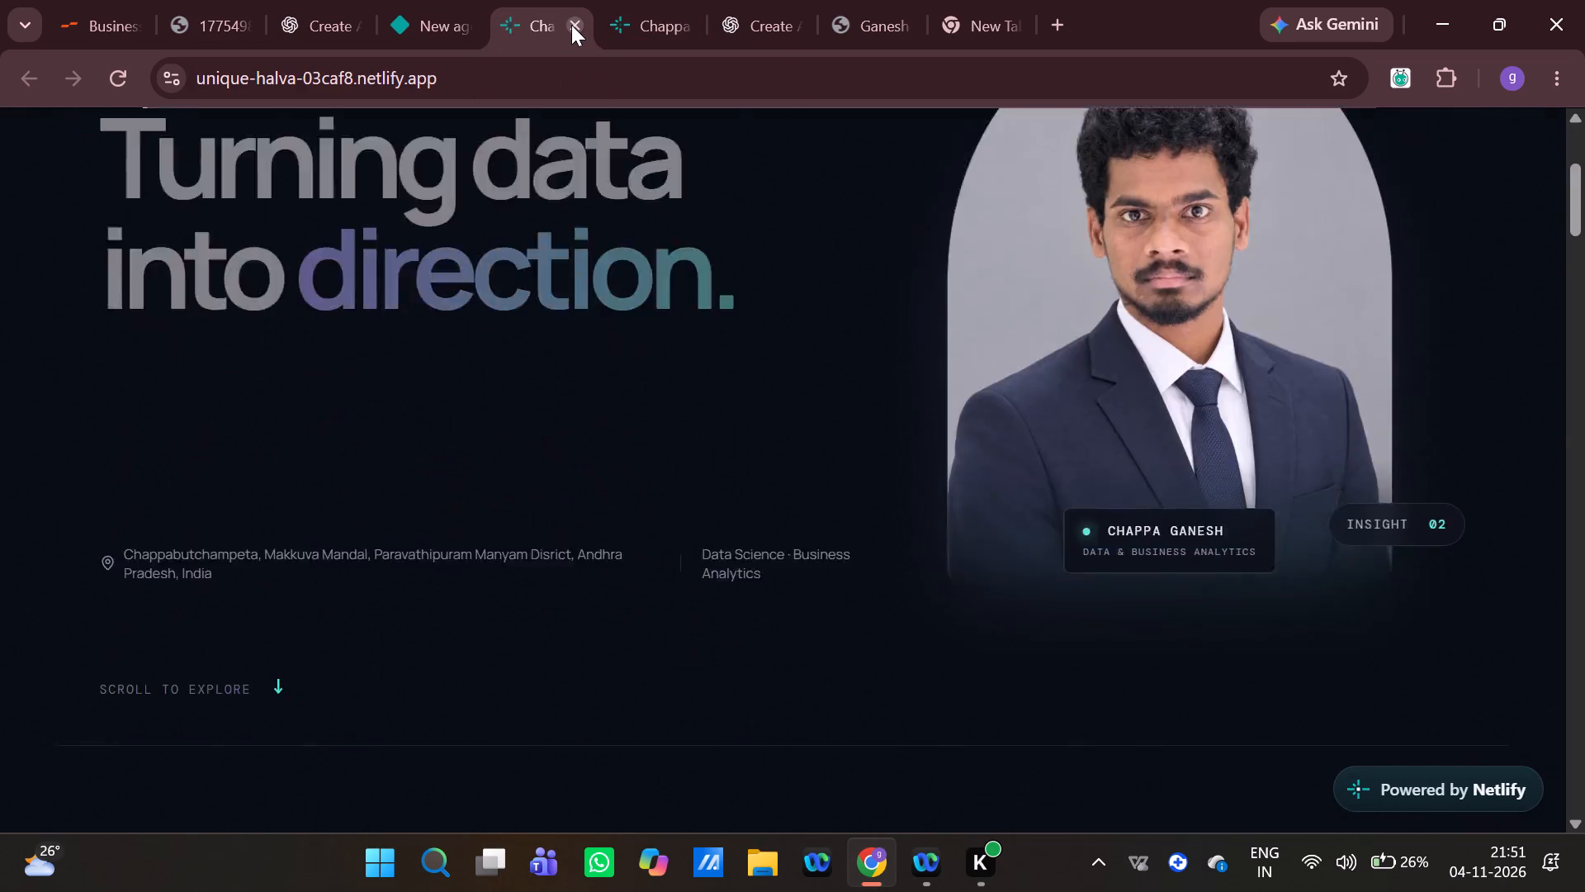
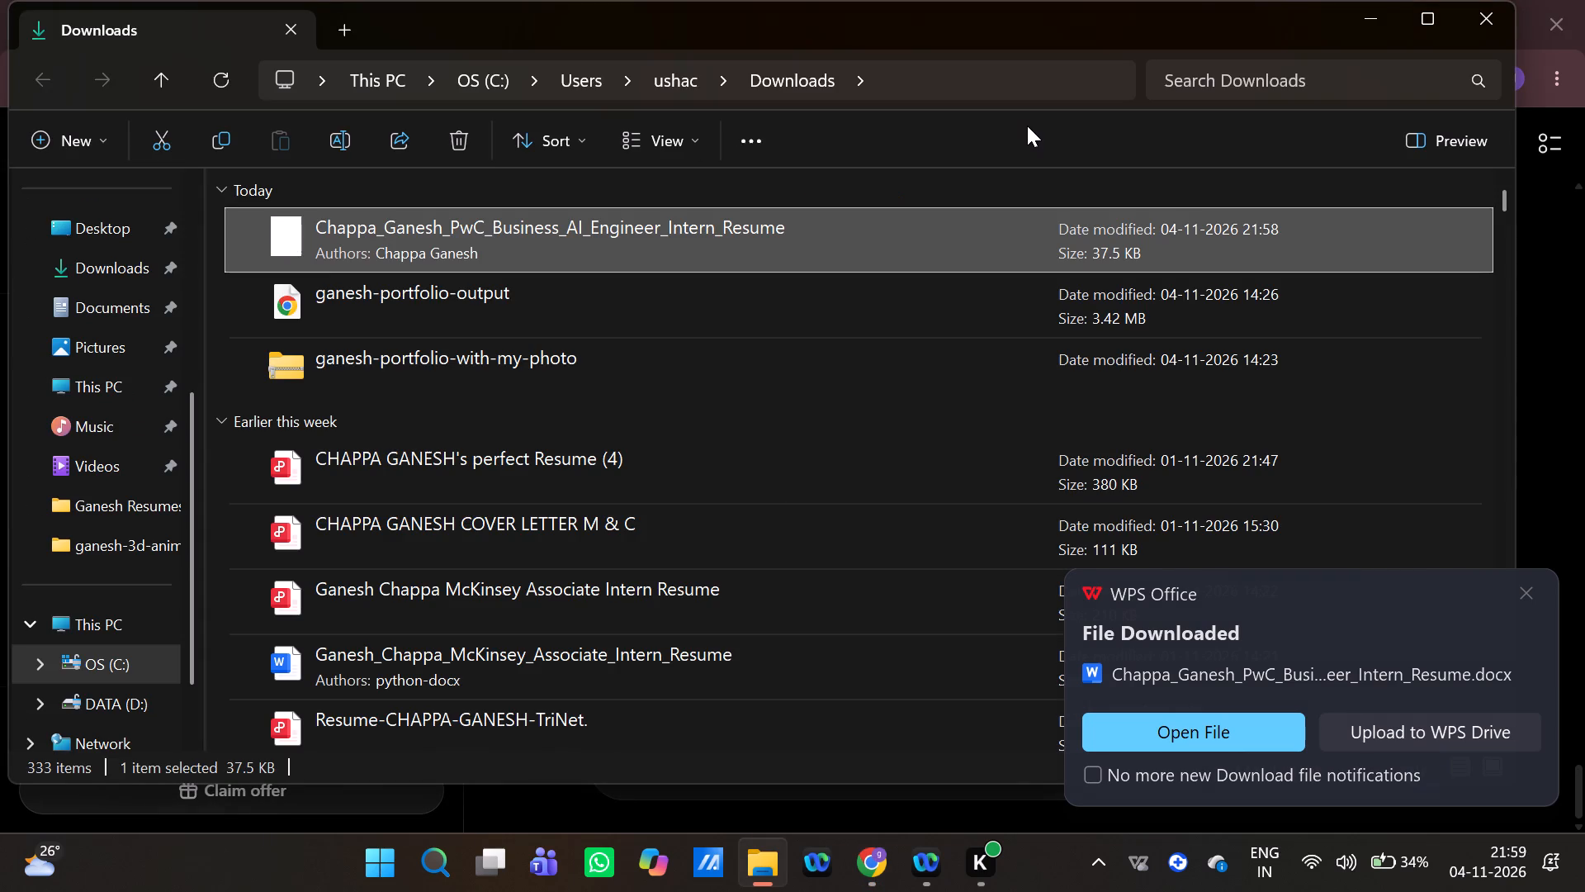
Open the downloaded PwC Business AI Engineer Intern resume in Word.
right_click(478, 234)
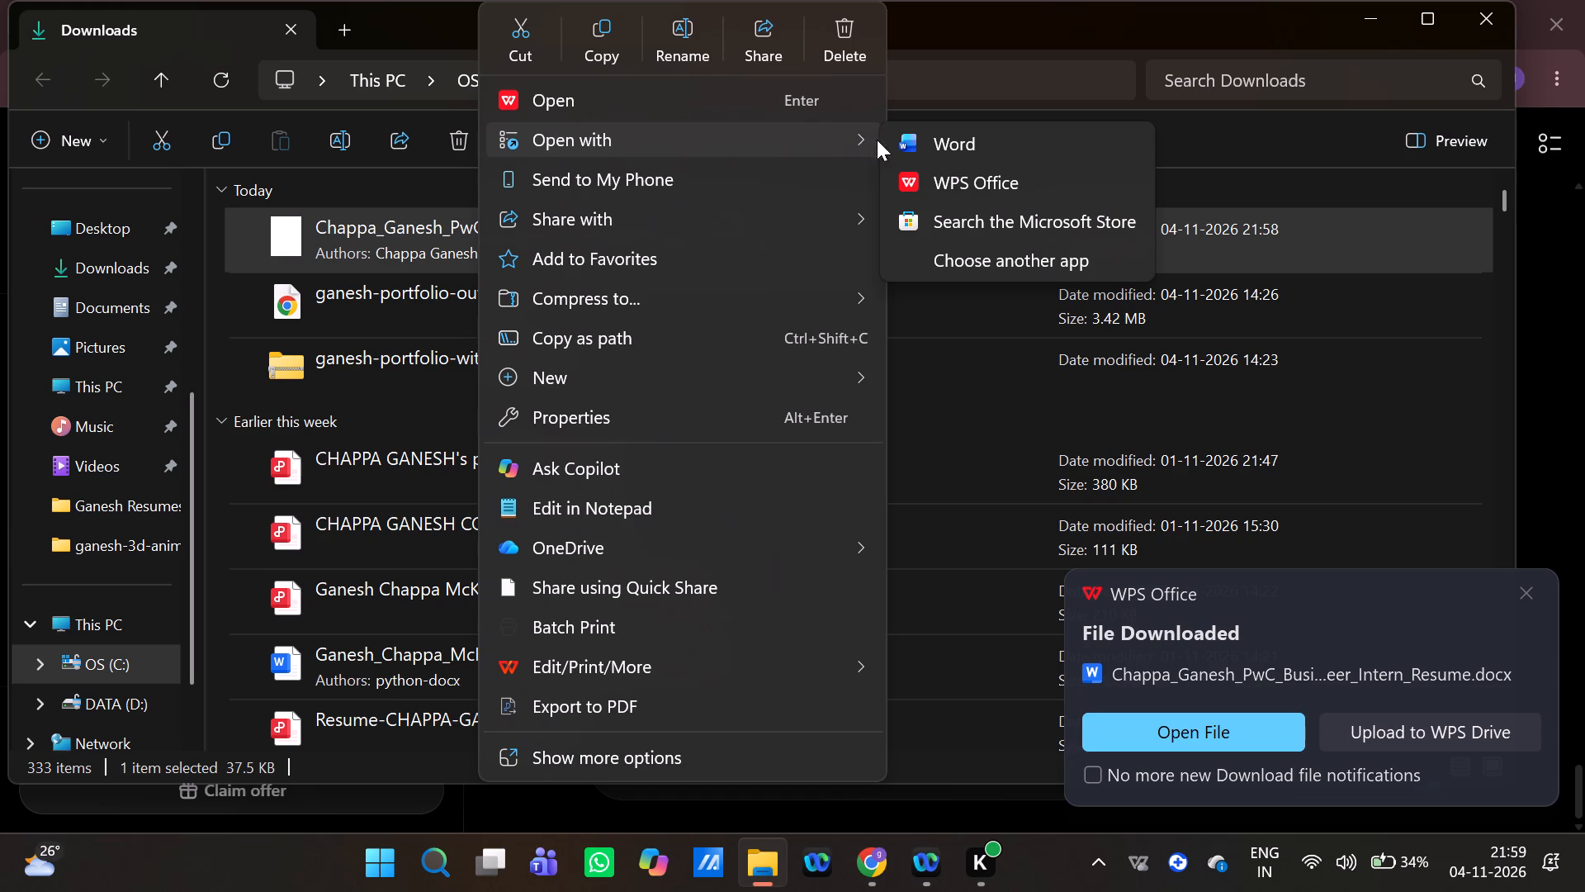
click(901, 141)
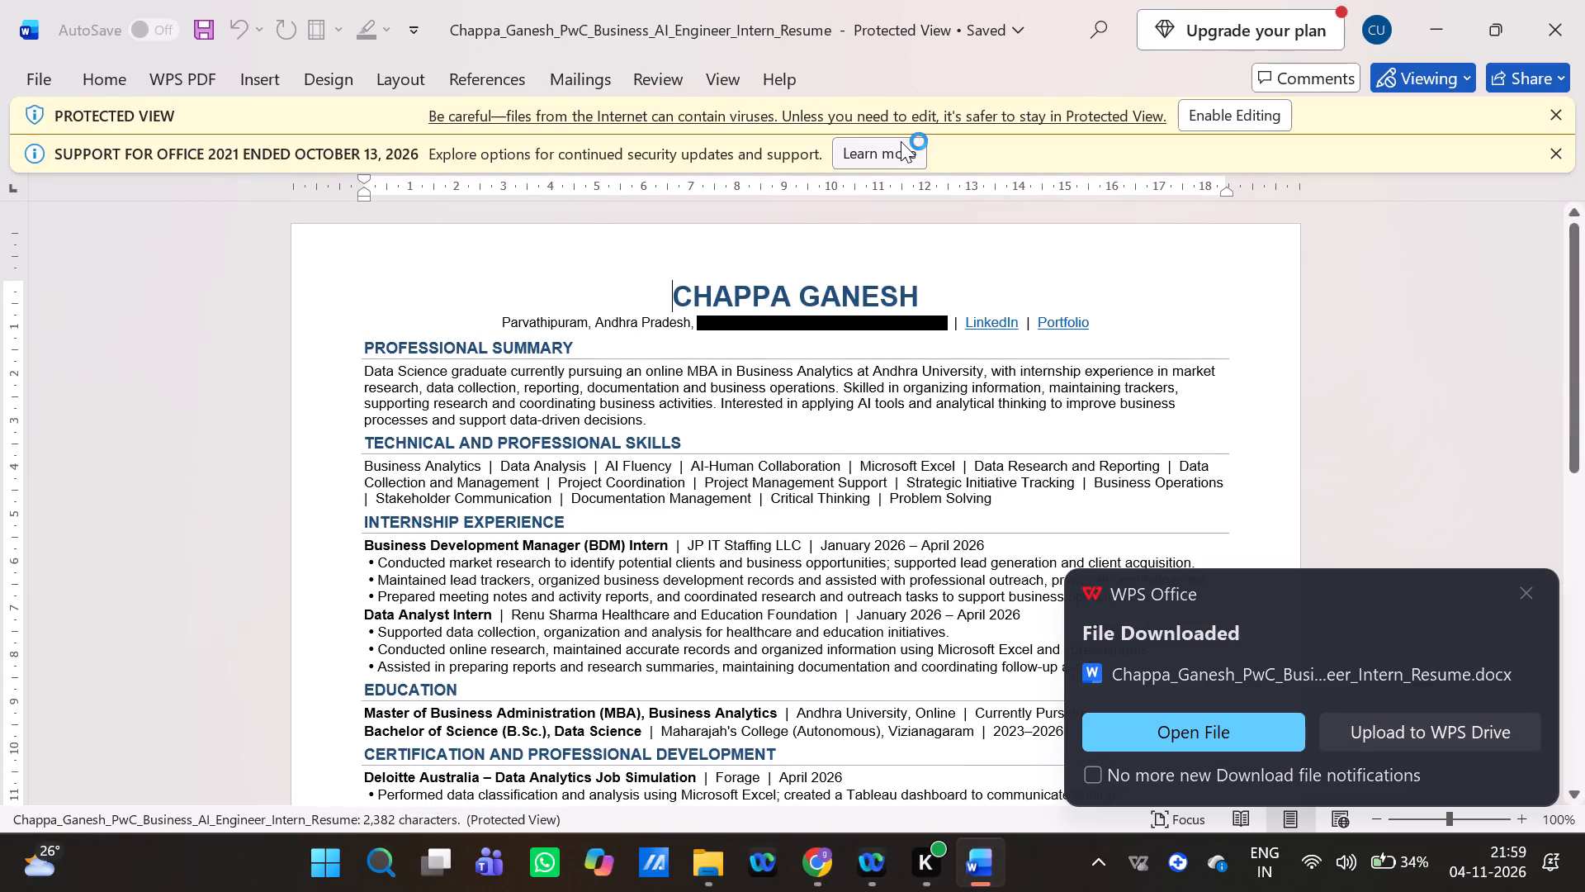
Dismiss the WPS Office notification about the downloaded file.
click(1523, 591)
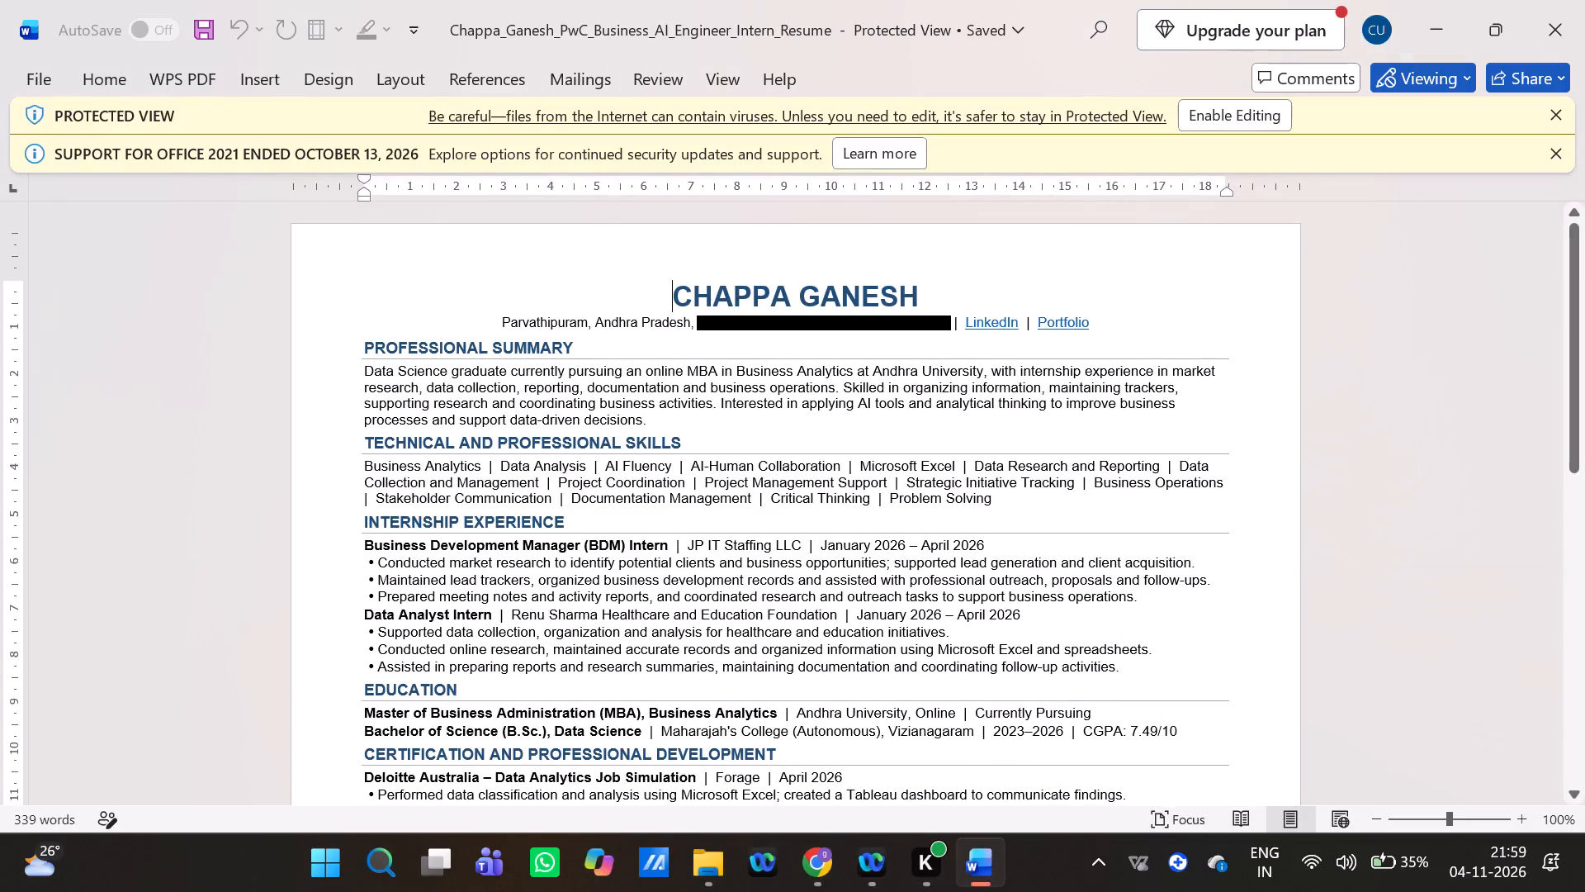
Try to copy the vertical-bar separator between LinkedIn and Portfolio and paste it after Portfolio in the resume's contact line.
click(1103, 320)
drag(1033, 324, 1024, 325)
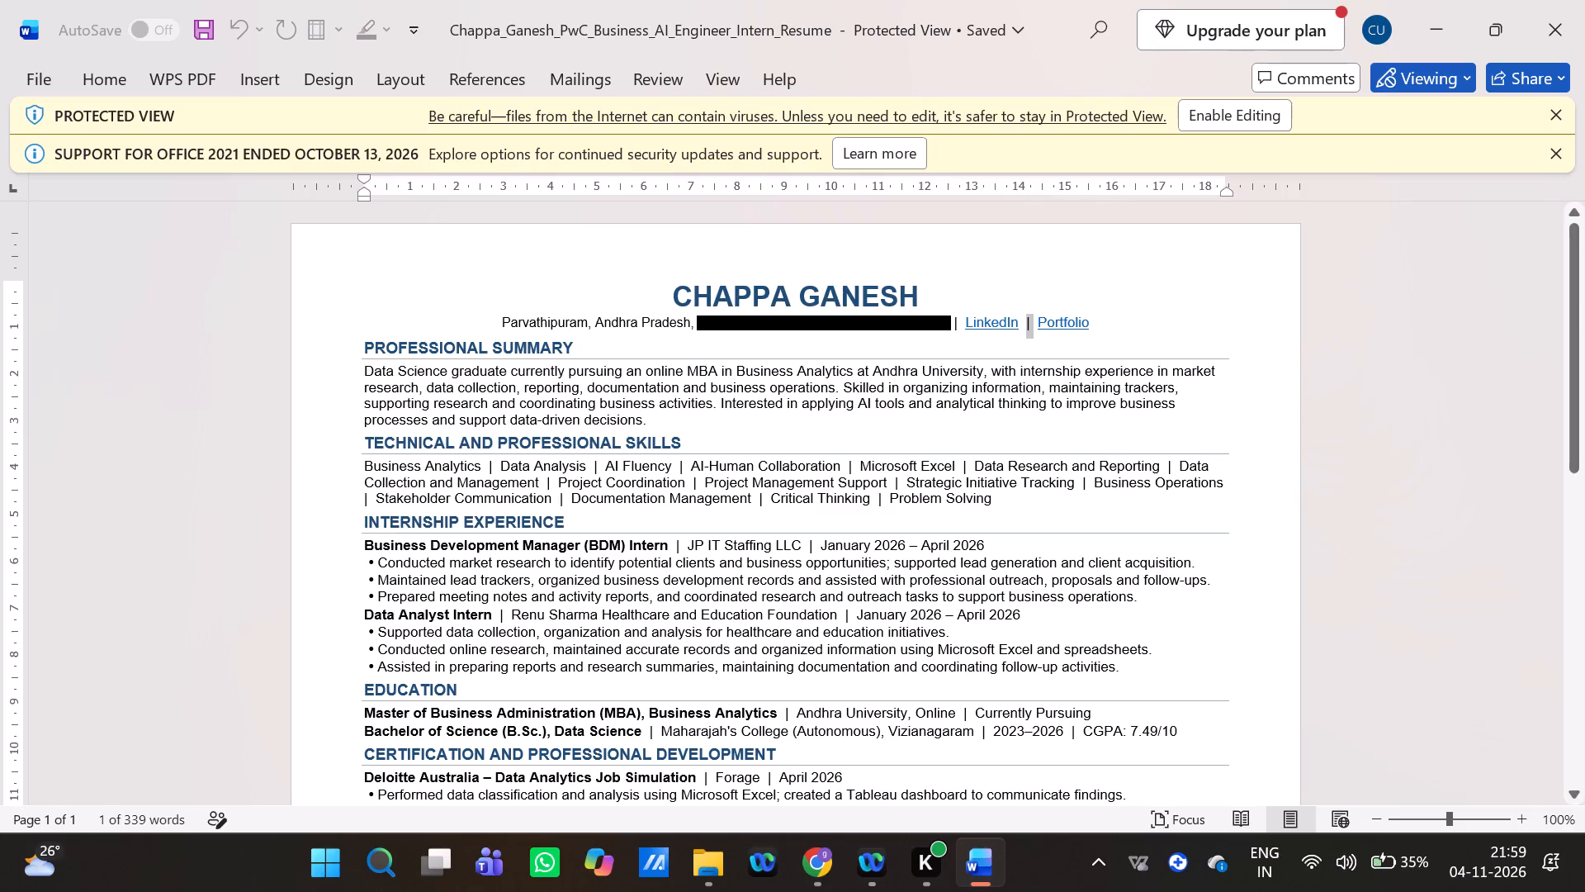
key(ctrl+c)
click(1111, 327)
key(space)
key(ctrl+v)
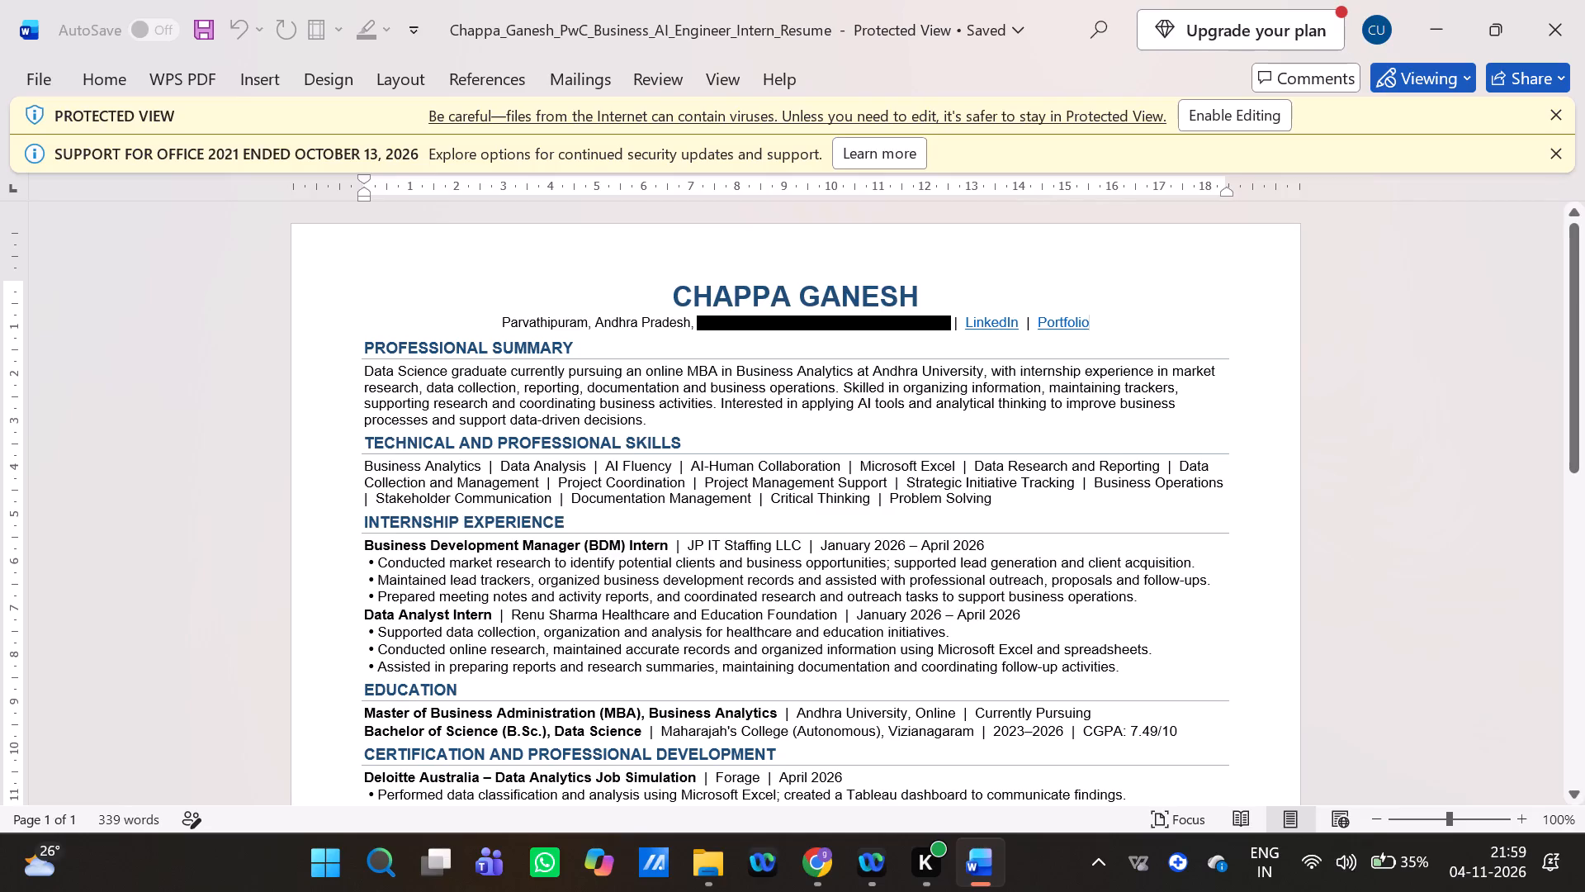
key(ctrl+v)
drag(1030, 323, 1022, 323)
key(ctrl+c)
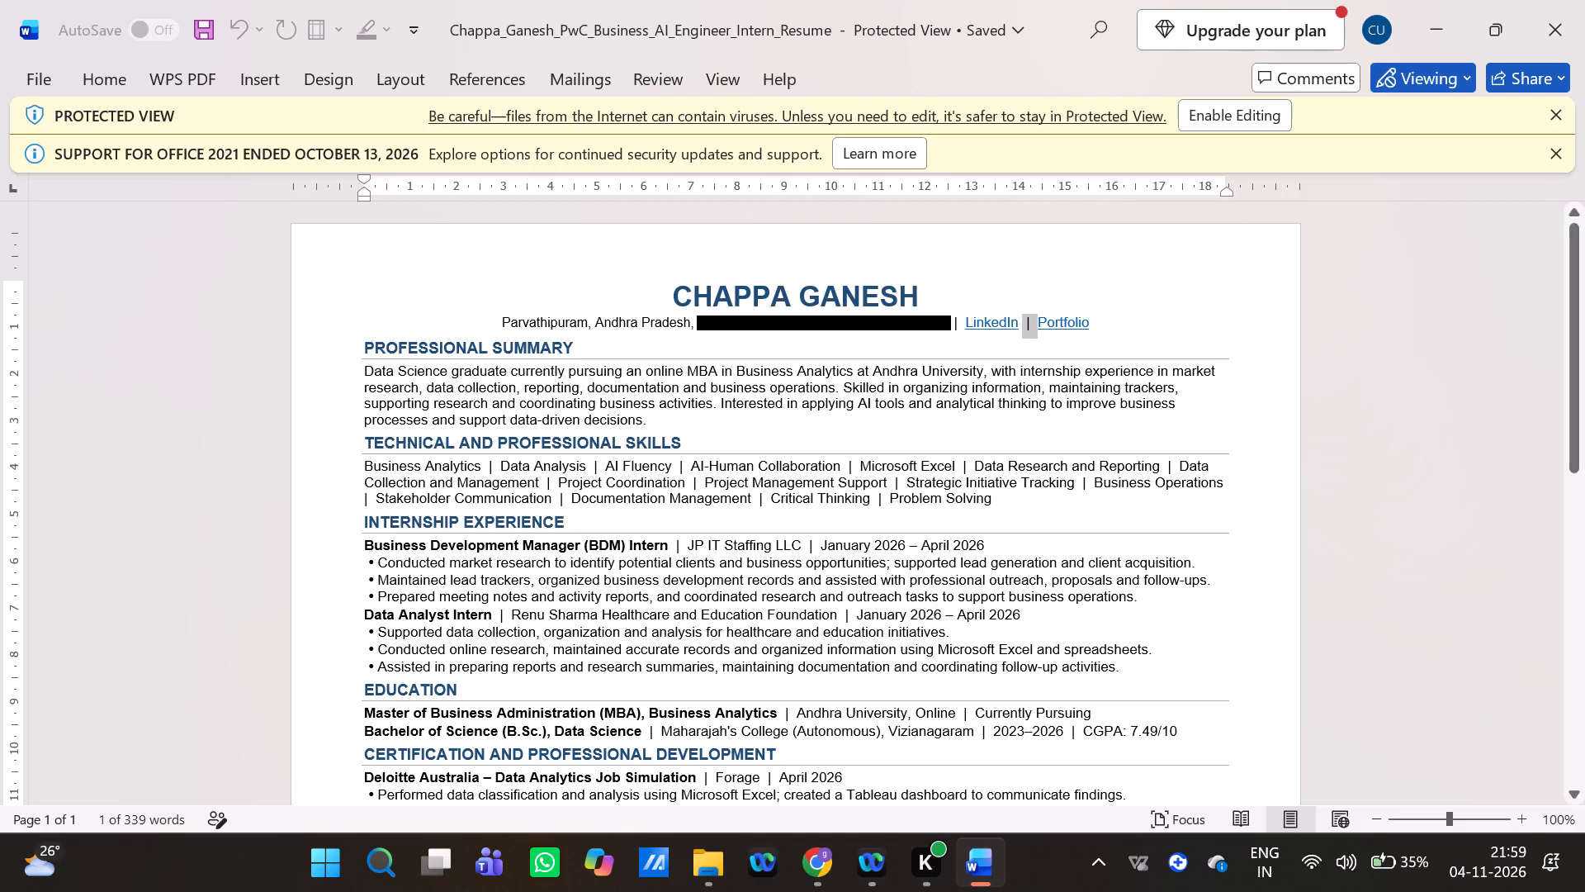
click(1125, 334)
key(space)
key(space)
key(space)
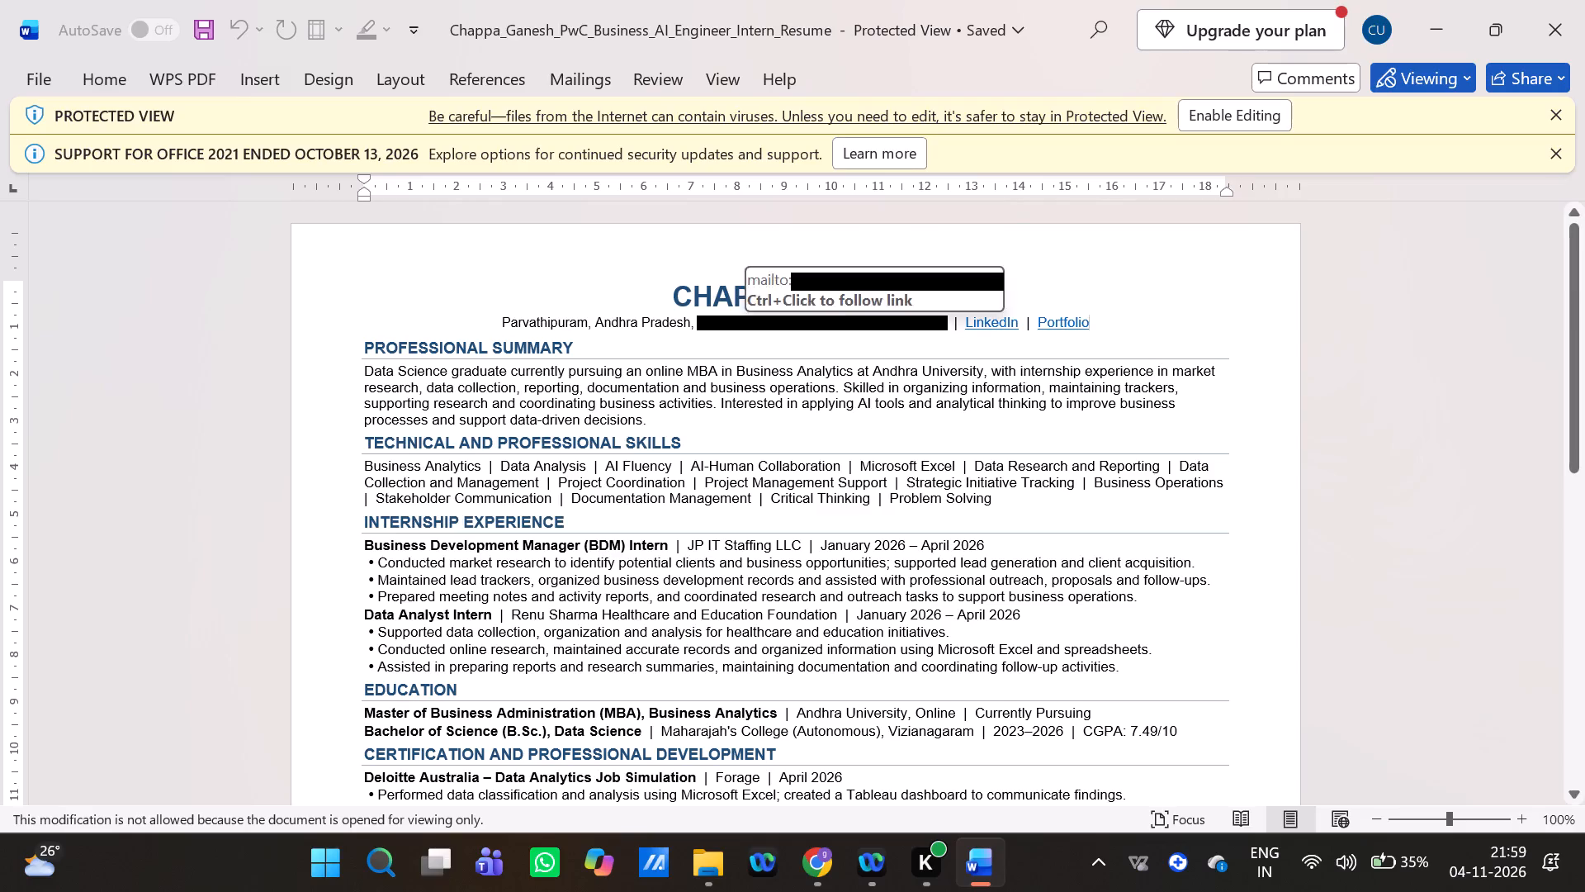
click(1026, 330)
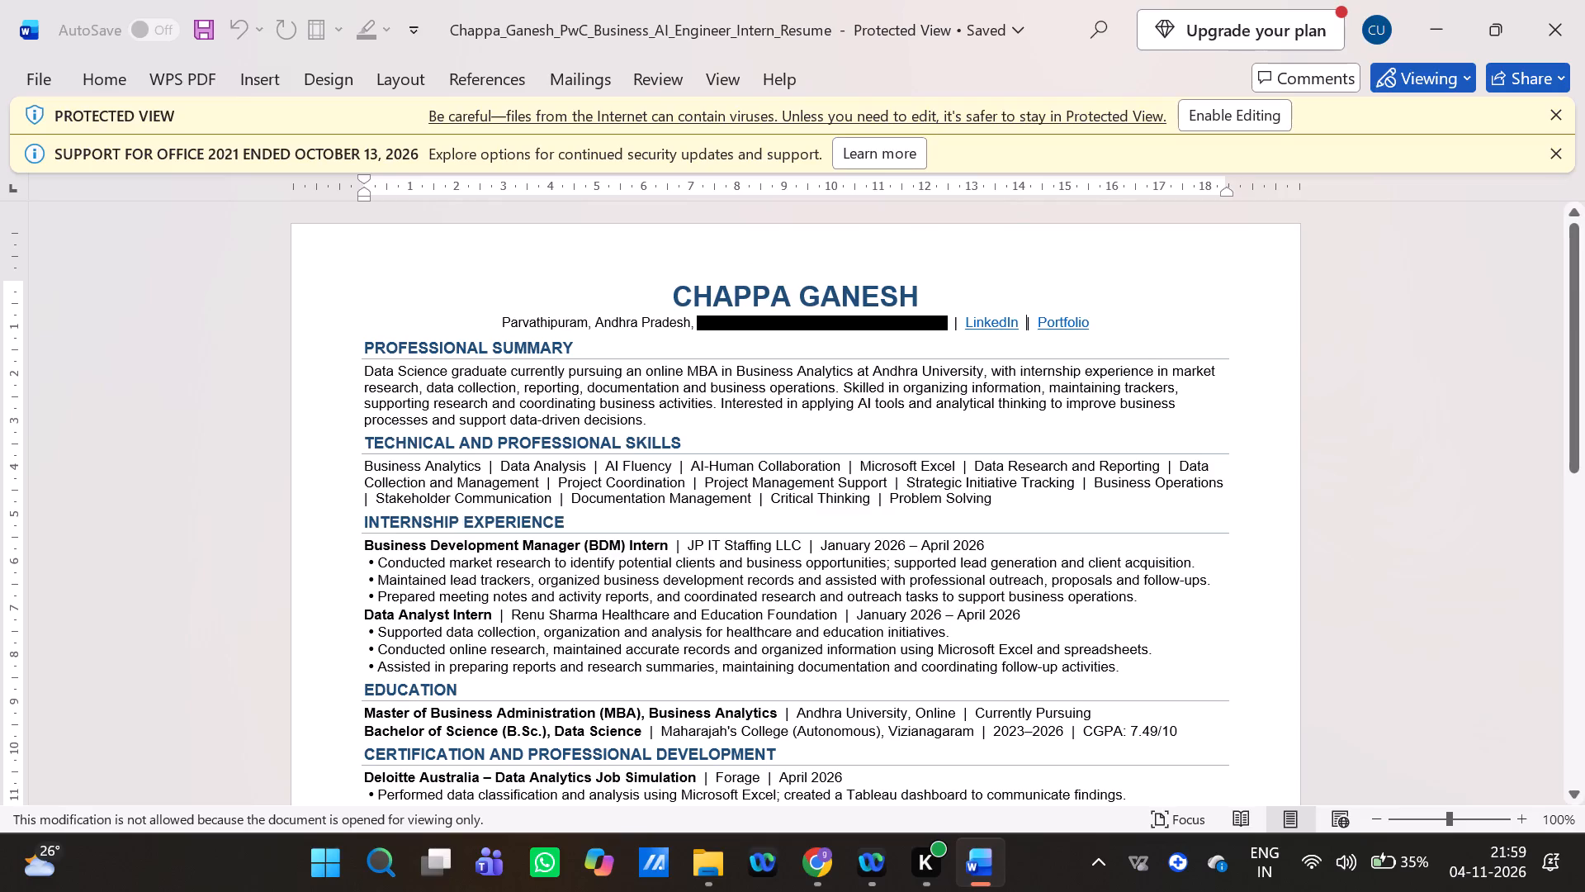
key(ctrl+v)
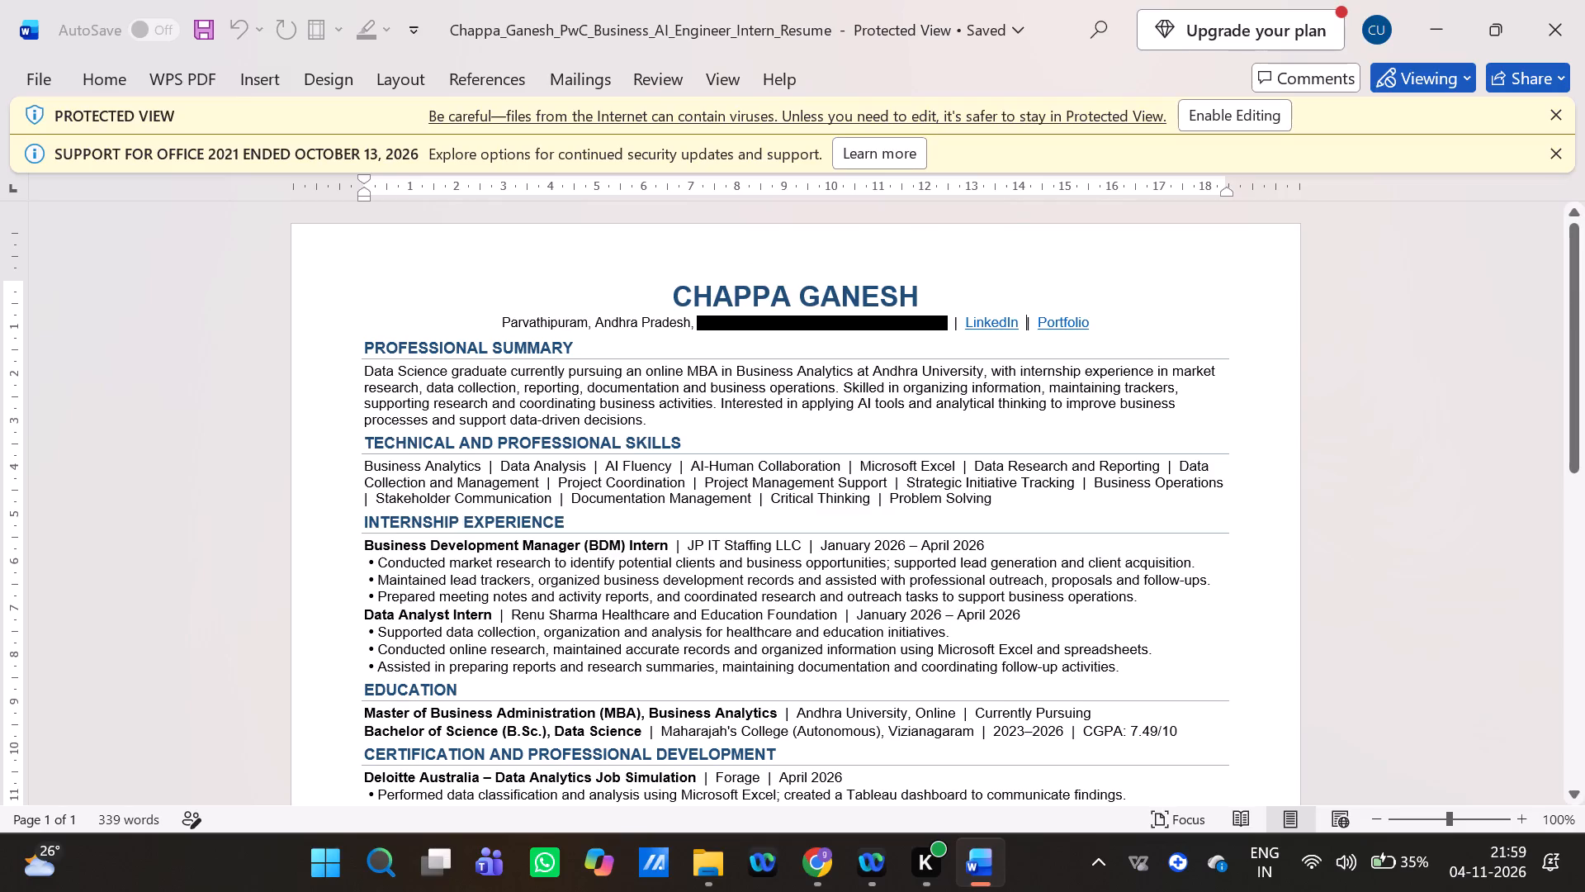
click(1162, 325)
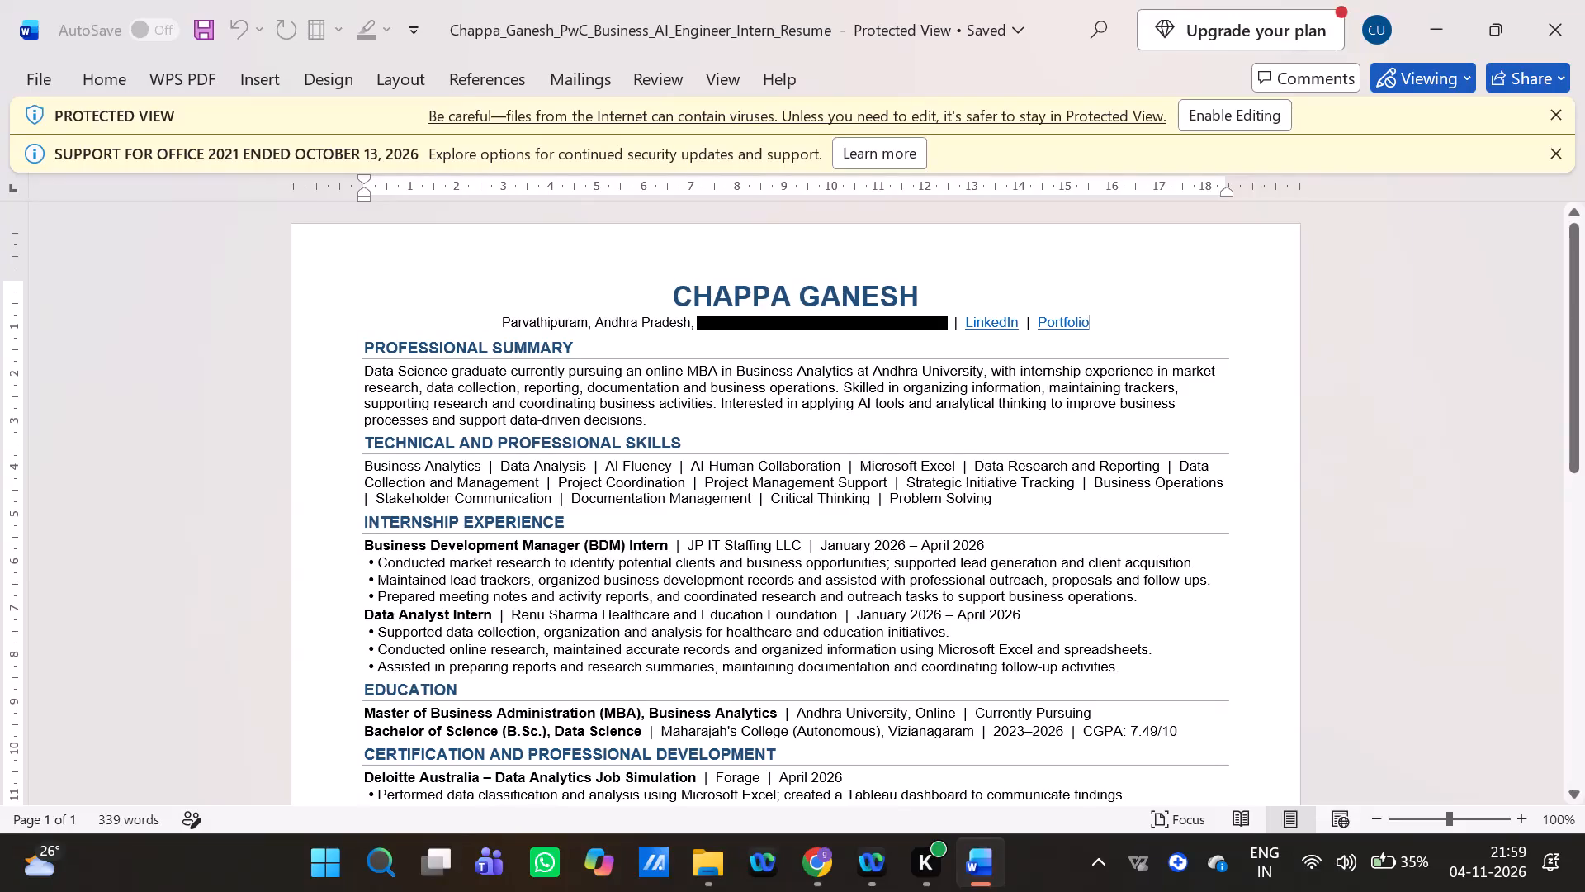
Take the resume out of Protected View so that it can be edited.
click(1230, 113)
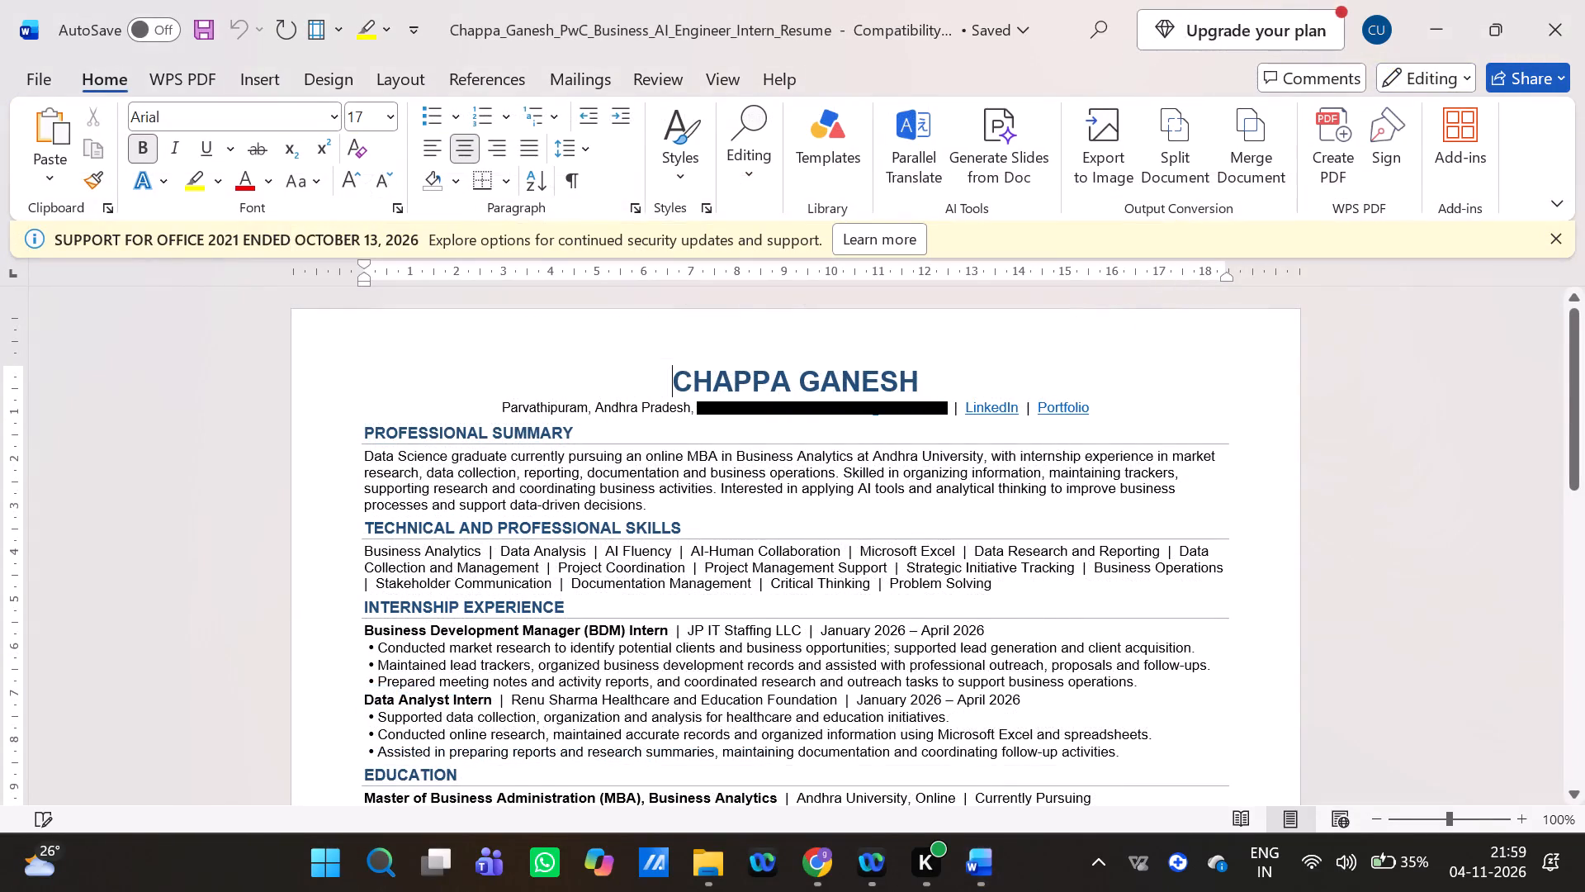
Add a space after the Portfolio link at the end of the resume's contact line.
click(1125, 420)
key(space)
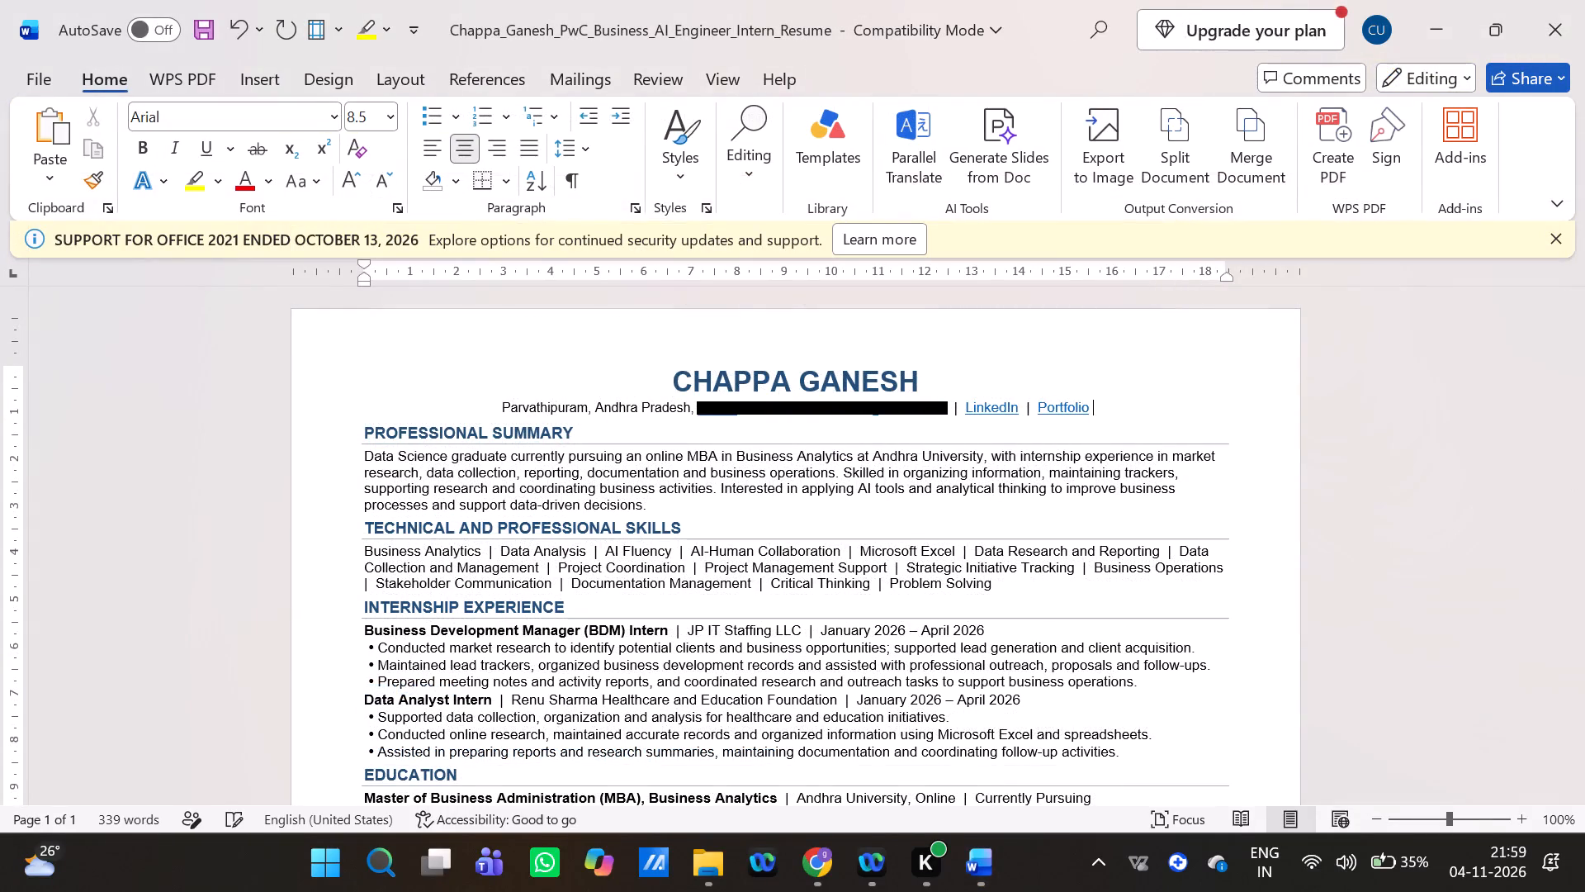
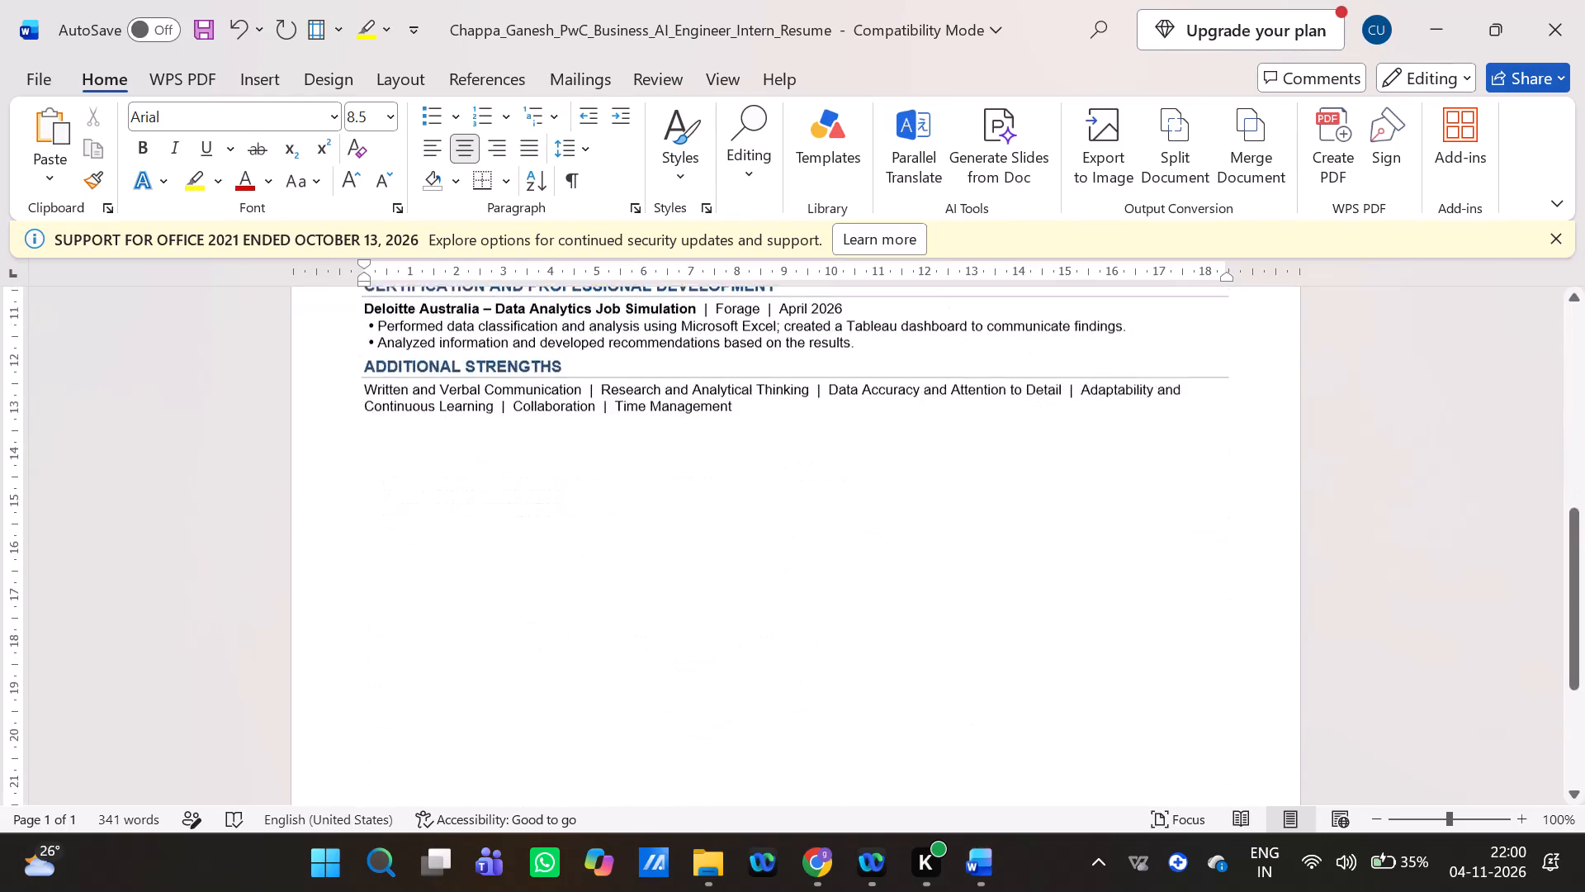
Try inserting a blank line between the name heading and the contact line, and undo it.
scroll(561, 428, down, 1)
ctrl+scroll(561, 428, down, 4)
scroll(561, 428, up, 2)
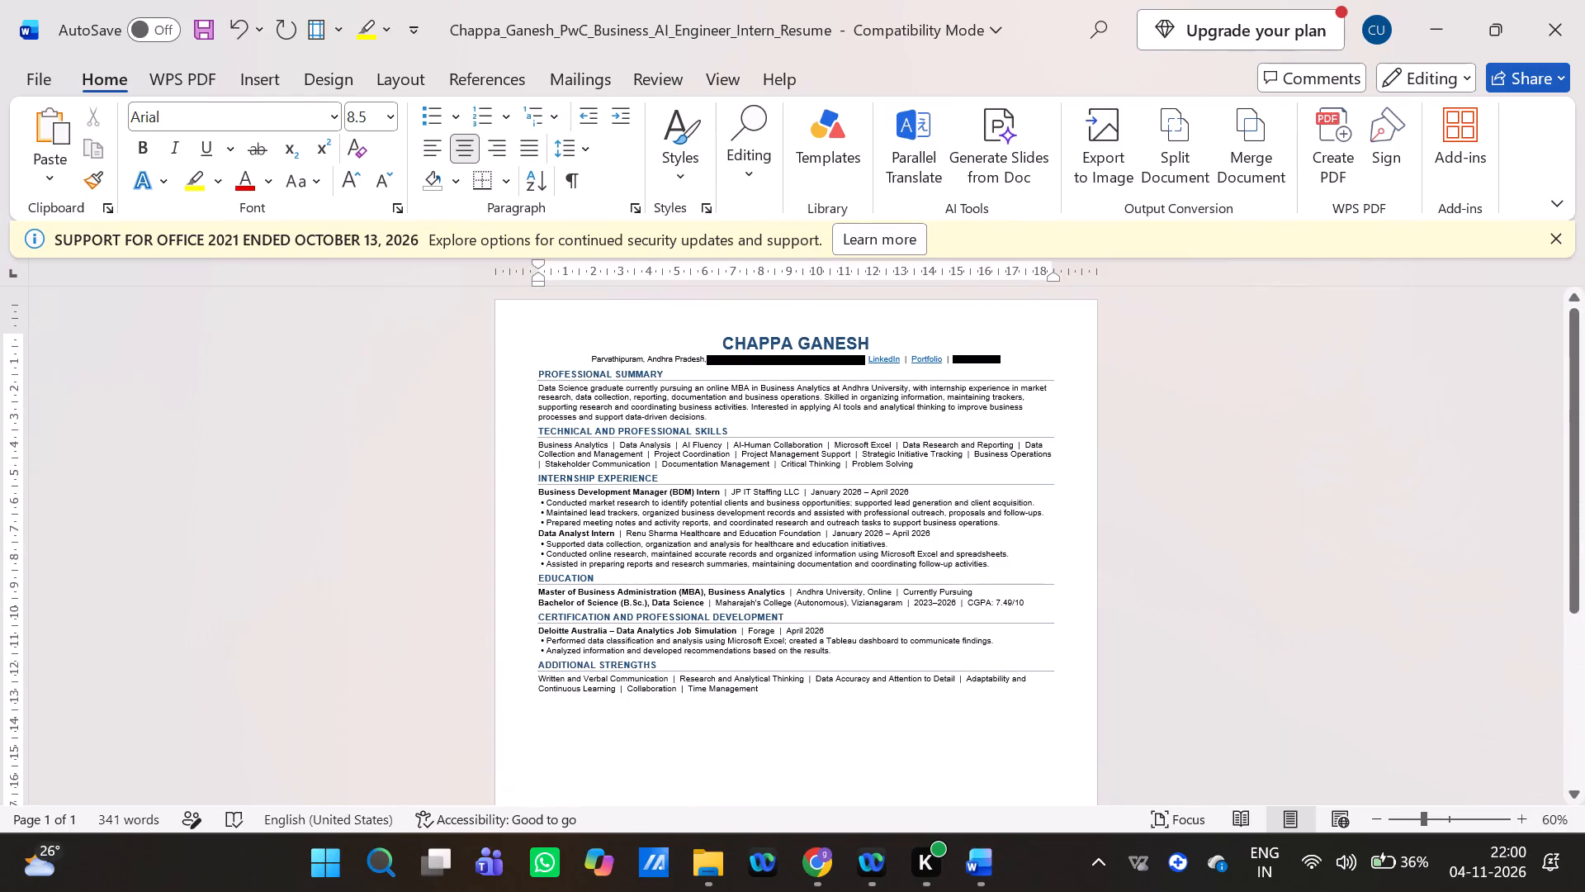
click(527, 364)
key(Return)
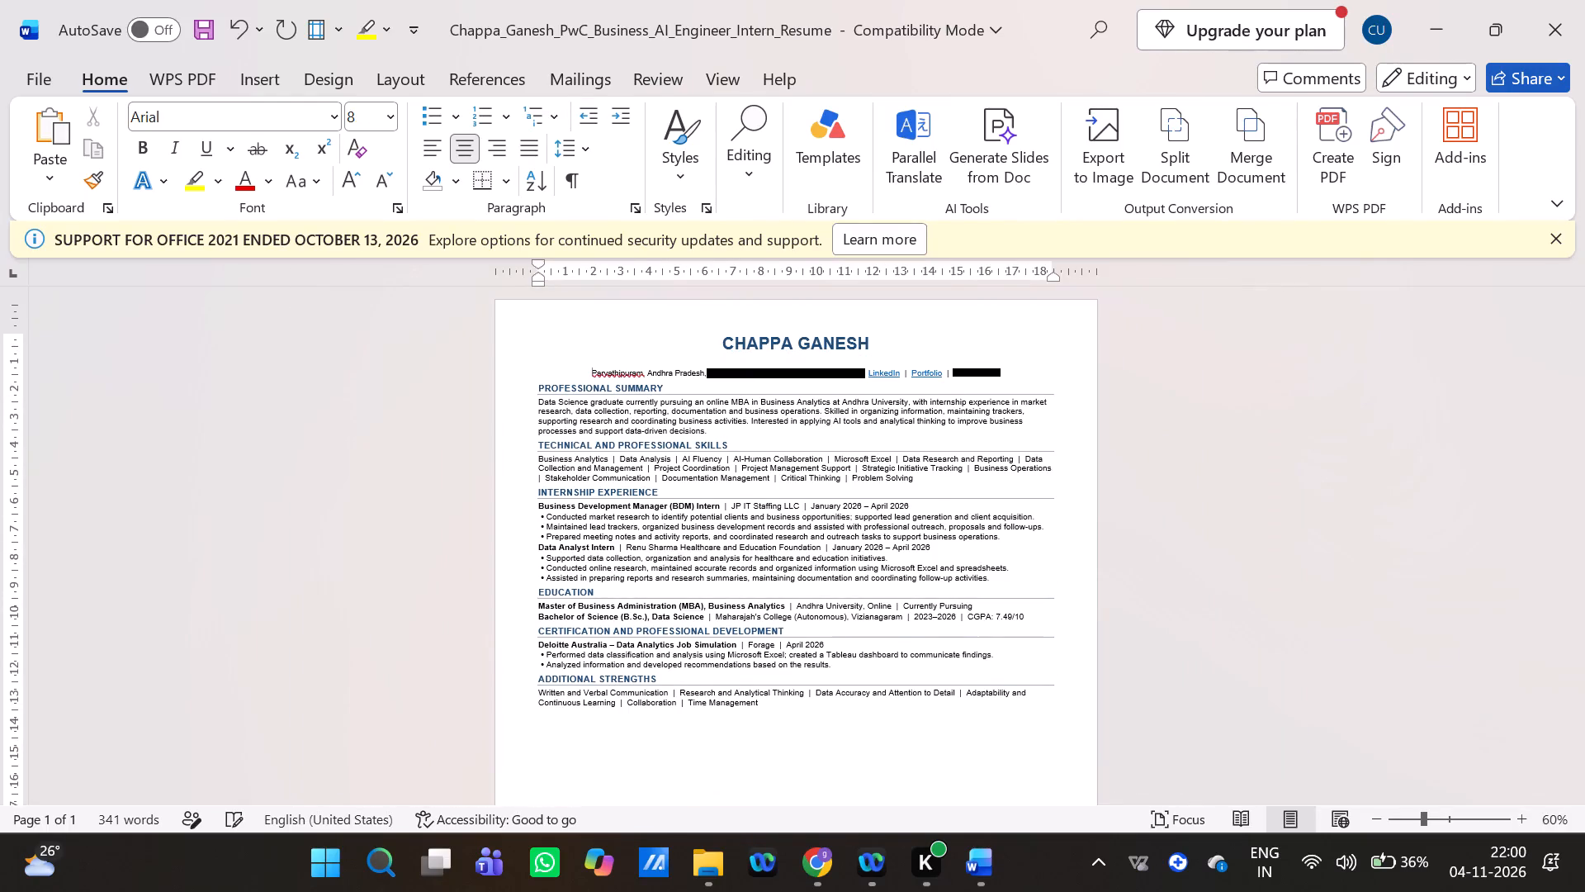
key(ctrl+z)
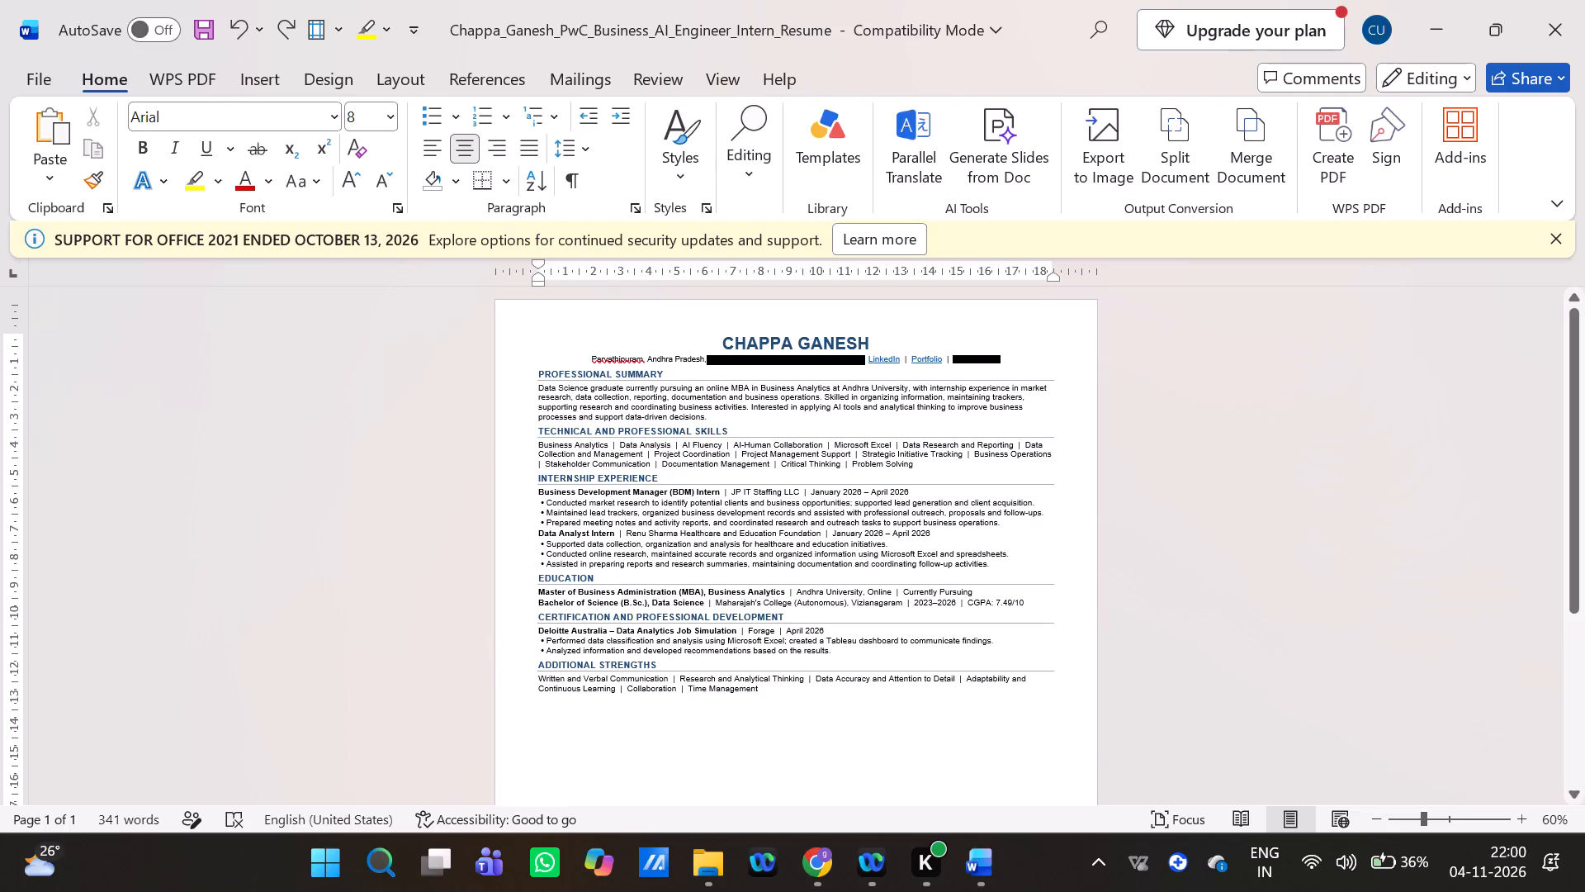
Insert a blank line after the contact line, after the professional summary paragraph and after the technical skills list.
click(1011, 365)
key(Return)
click(712, 429)
key(Return)
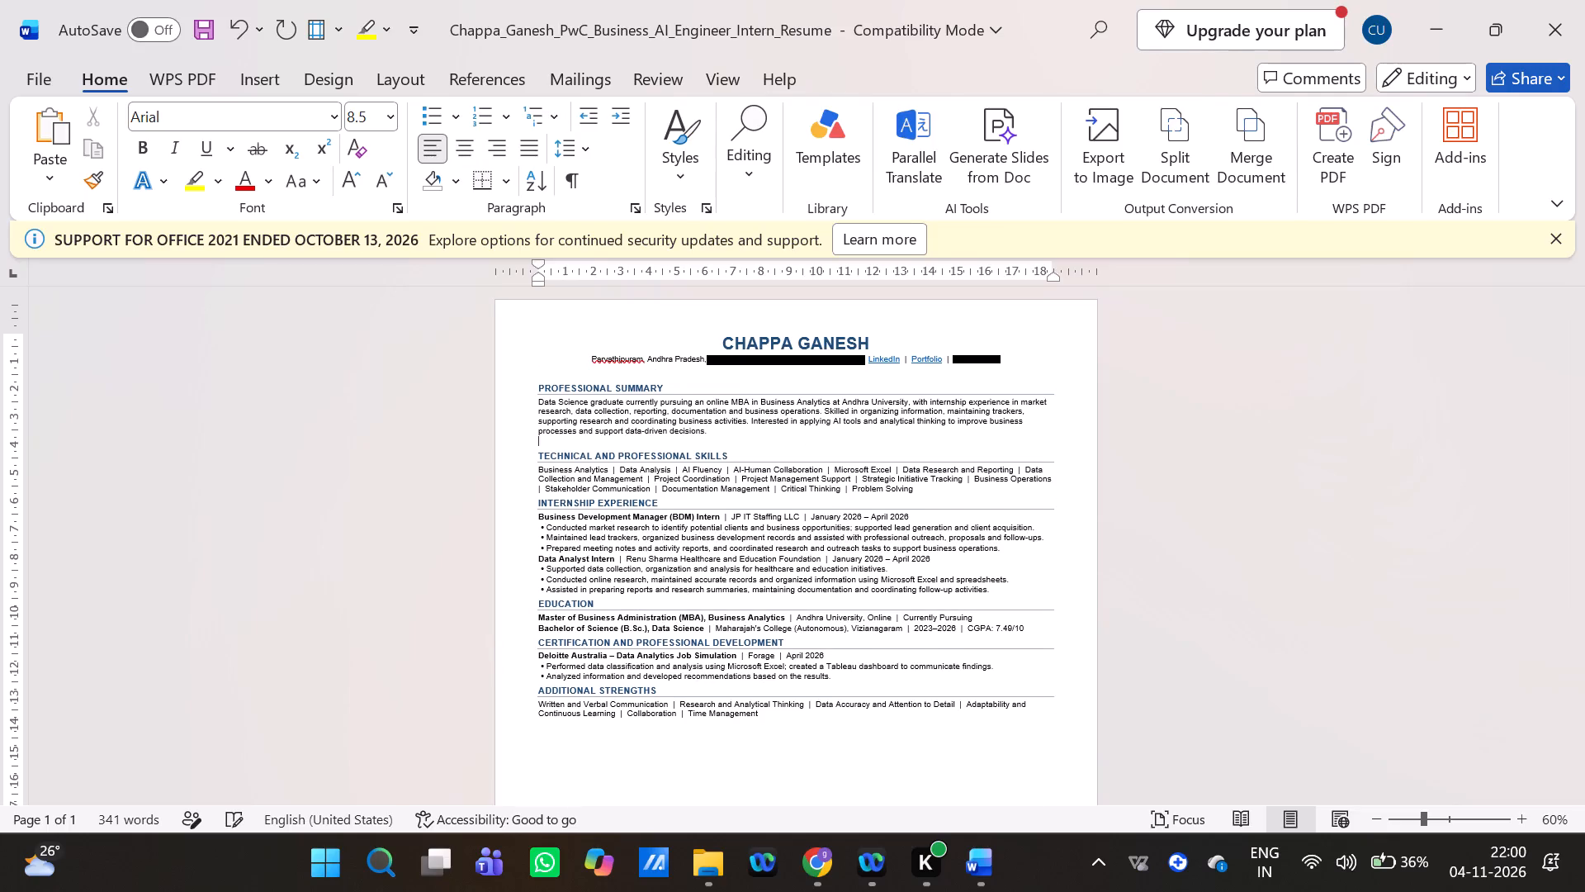
click(937, 493)
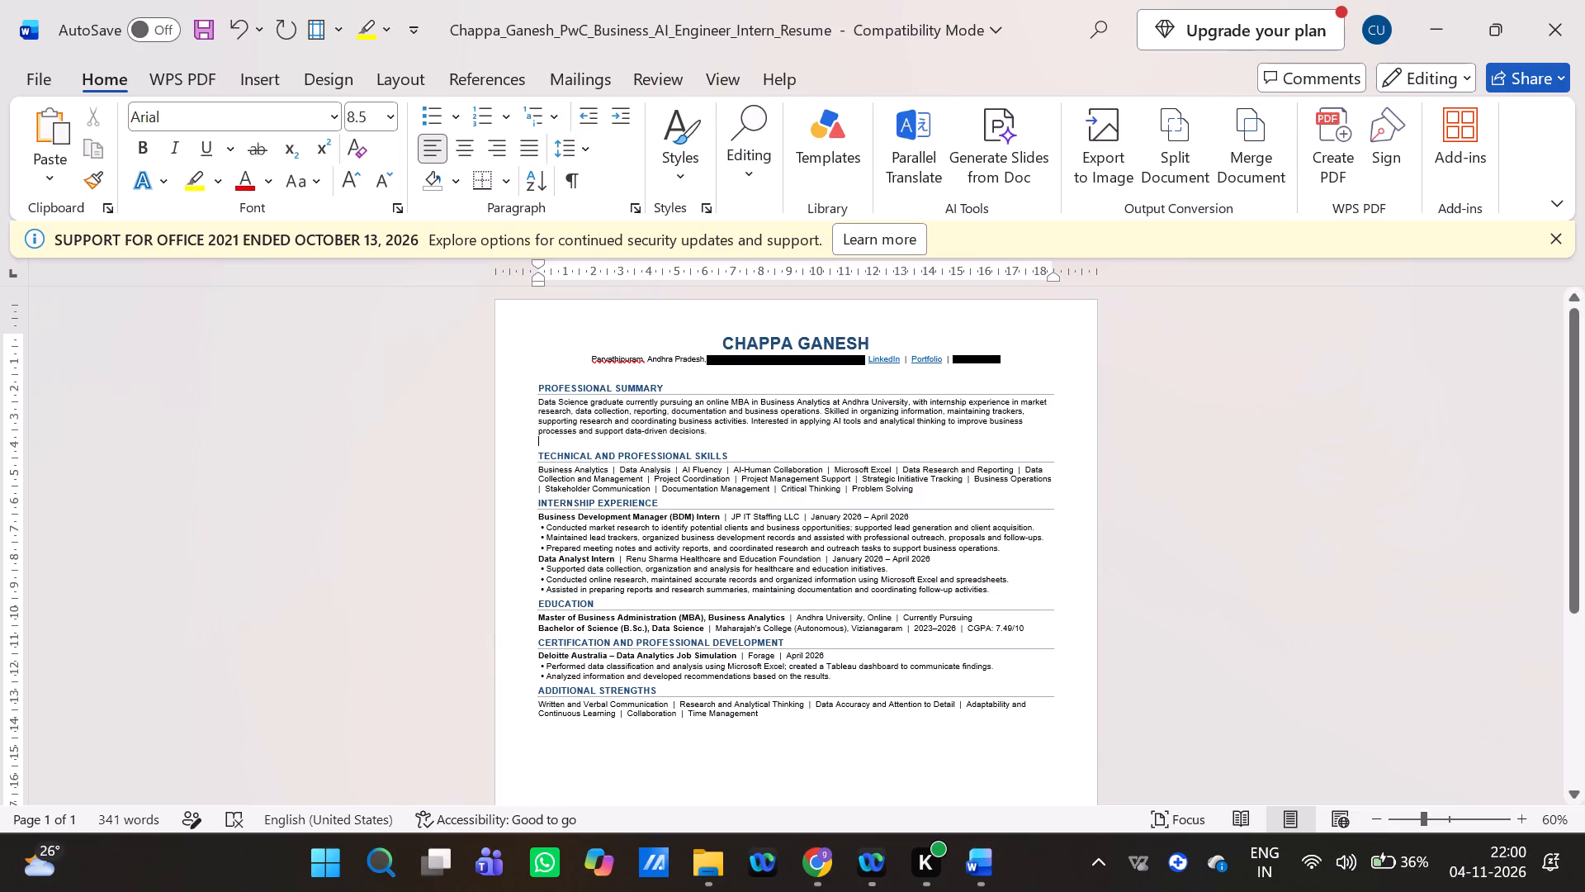
key(Return)
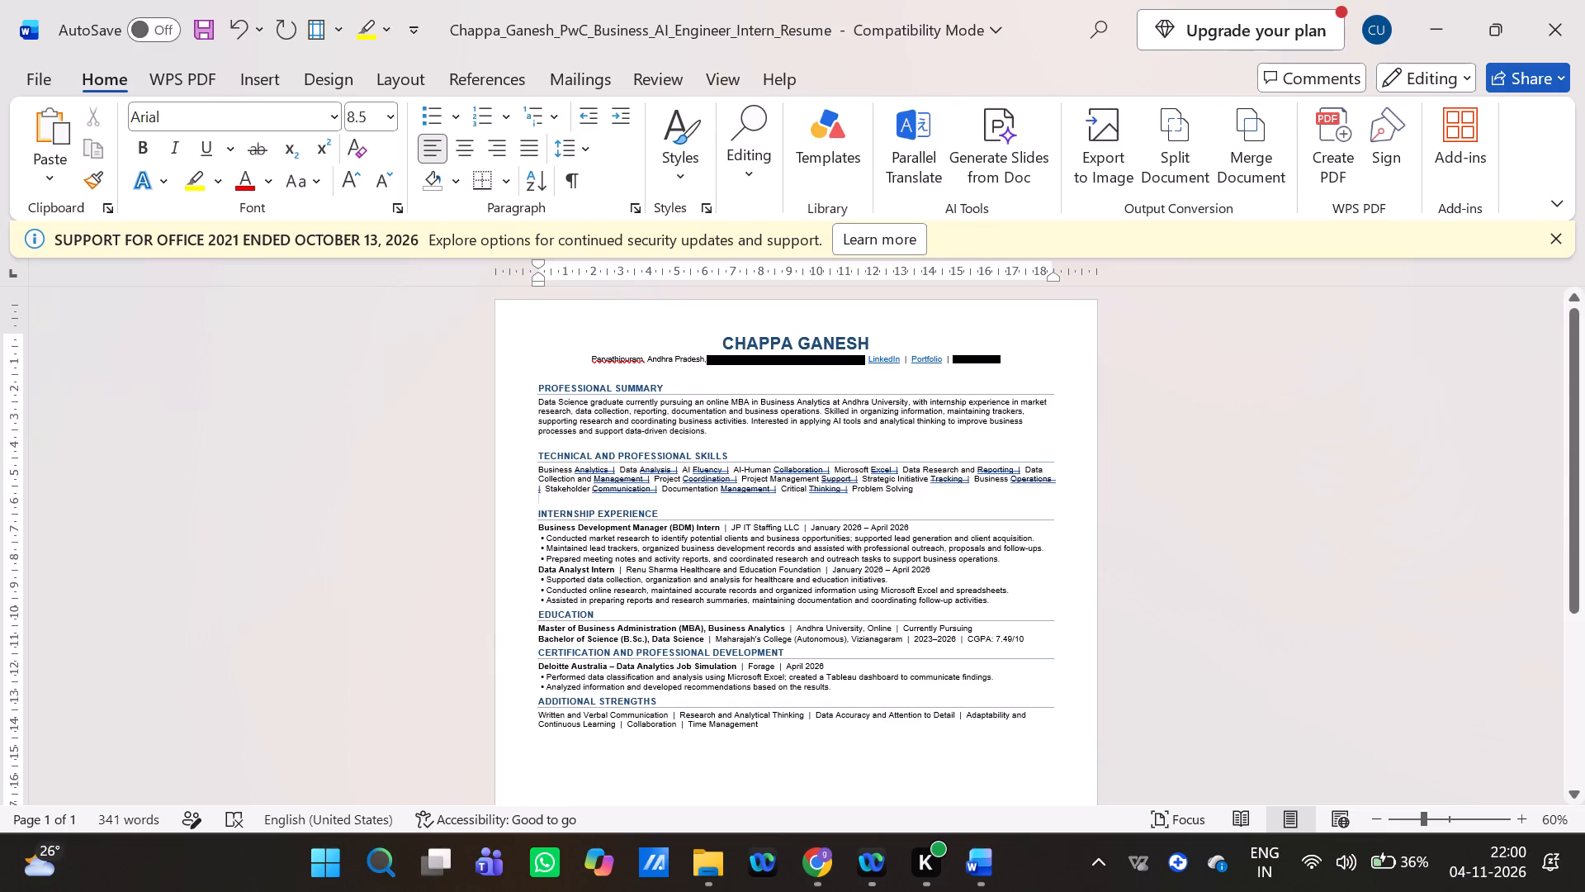
Insert a blank line at the end of the Internship Experience, Education and Certification and Professional Development sections.
click(1008, 602)
key(Return)
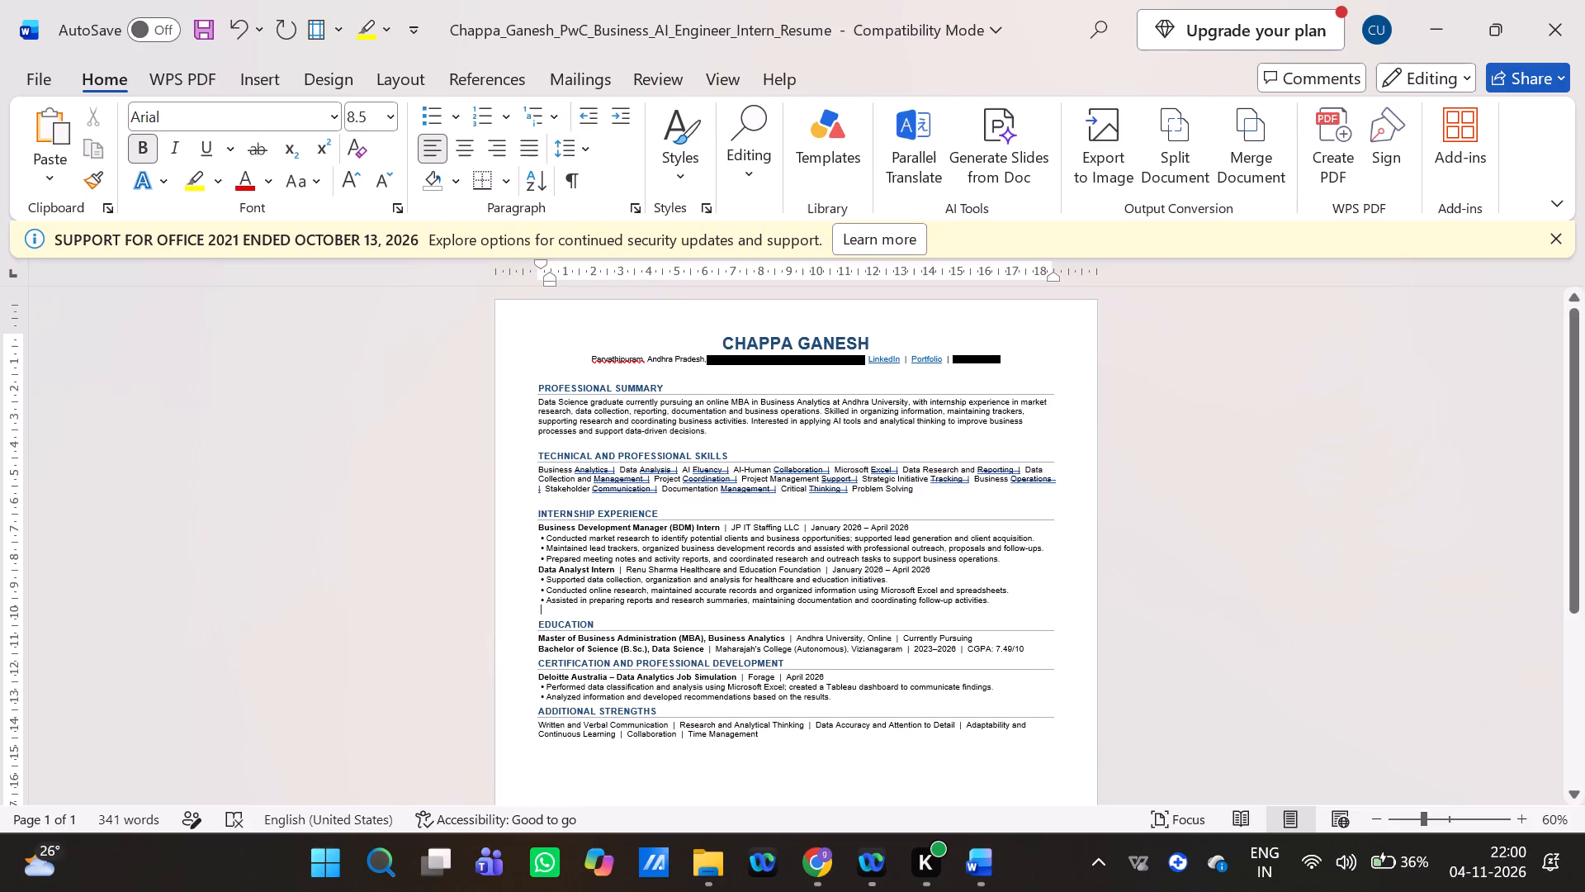
click(795, 654)
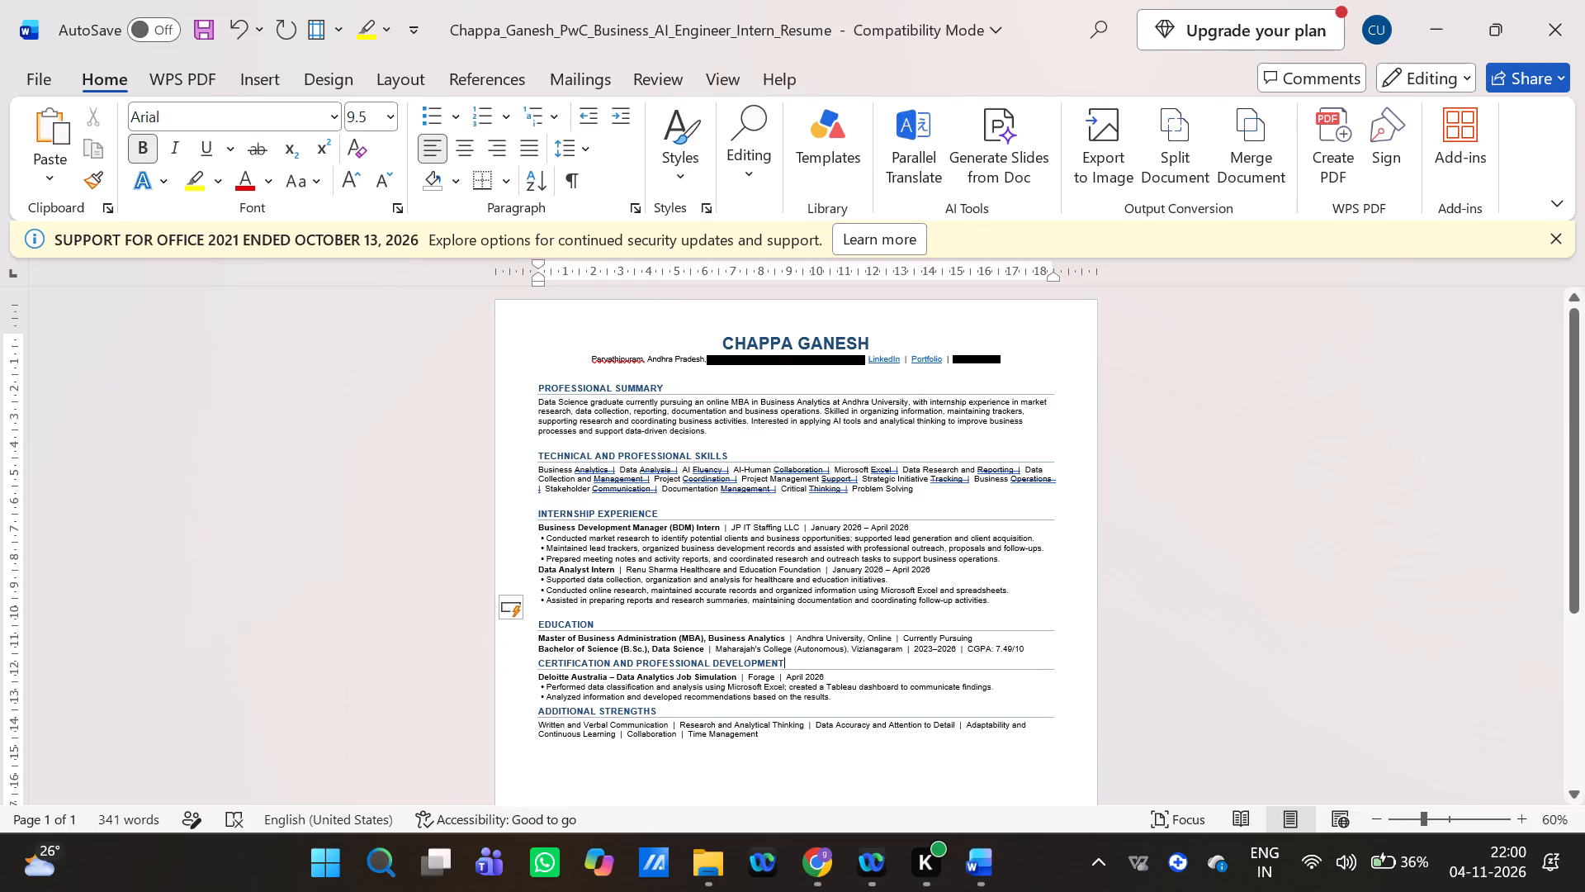
click(1034, 648)
key(Return)
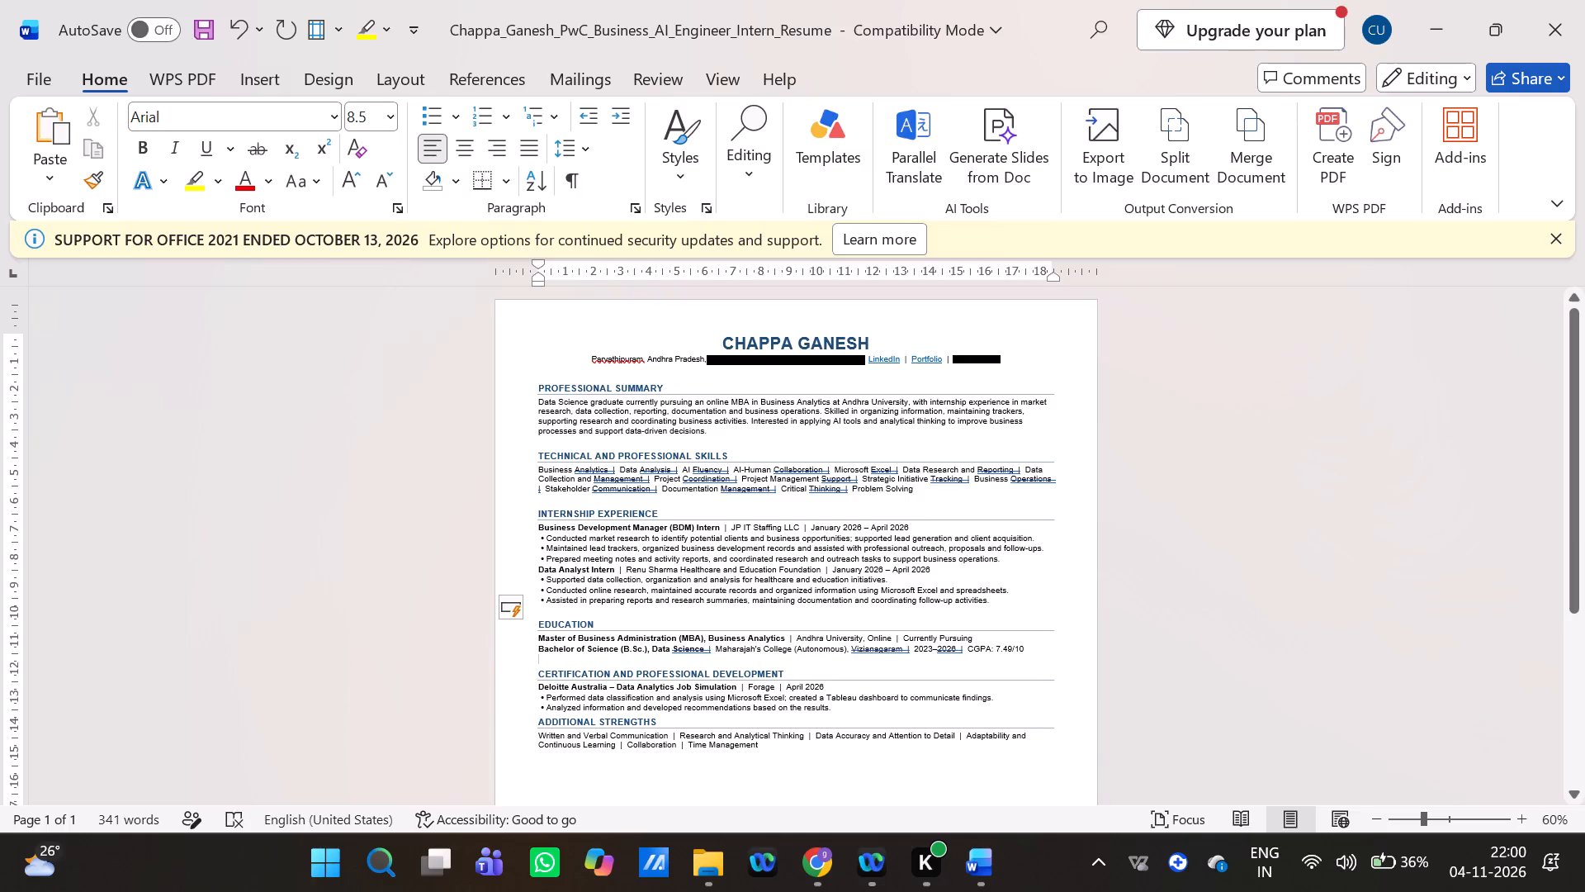
click(852, 713)
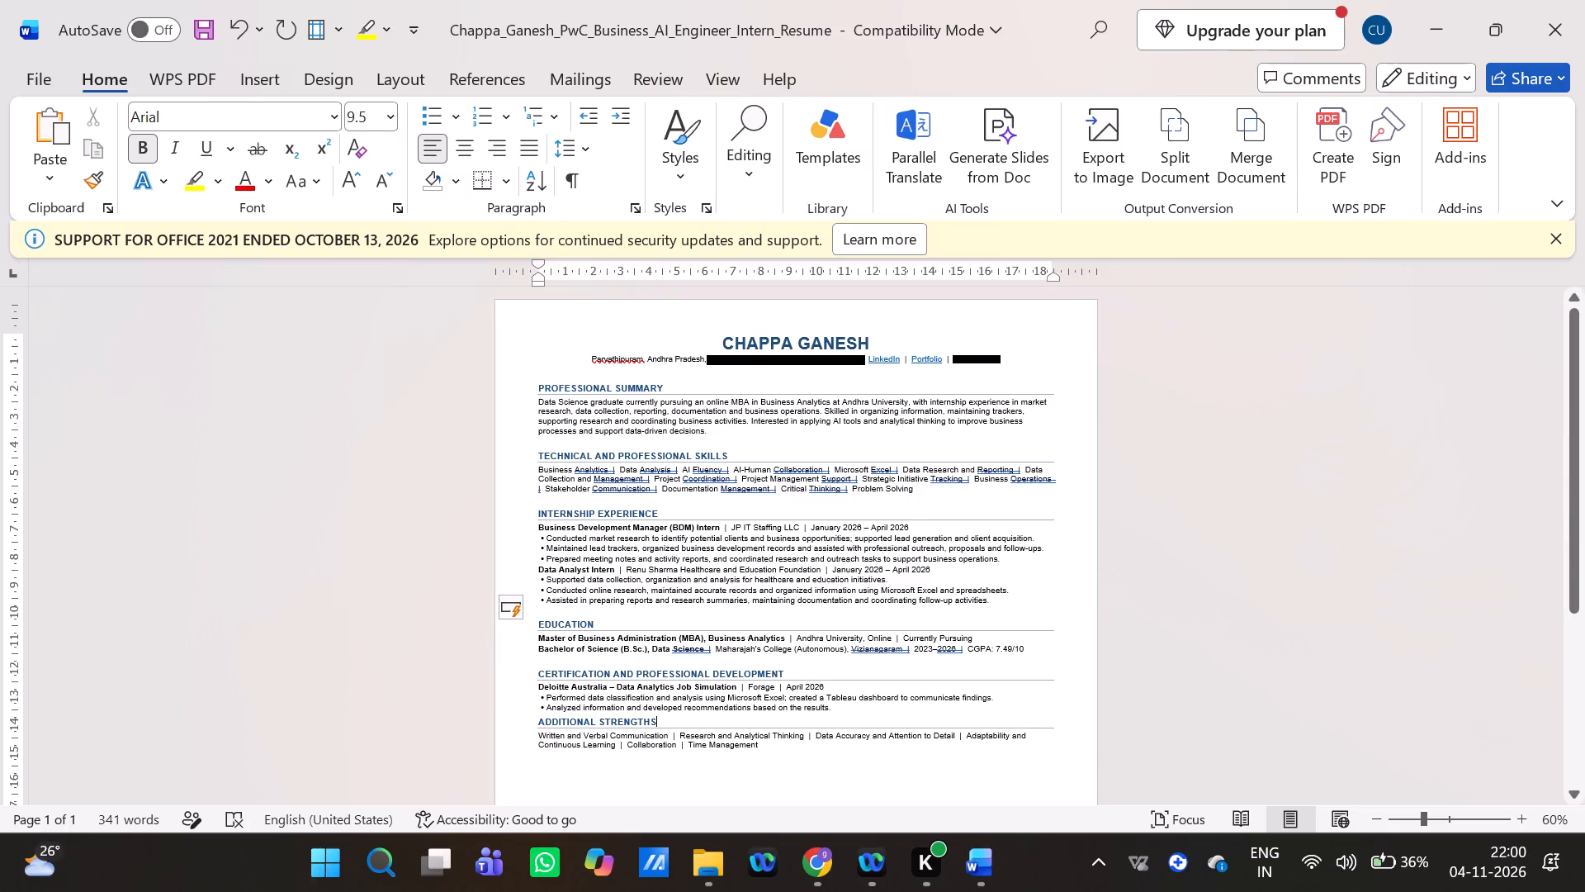
click(835, 706)
key(Return)
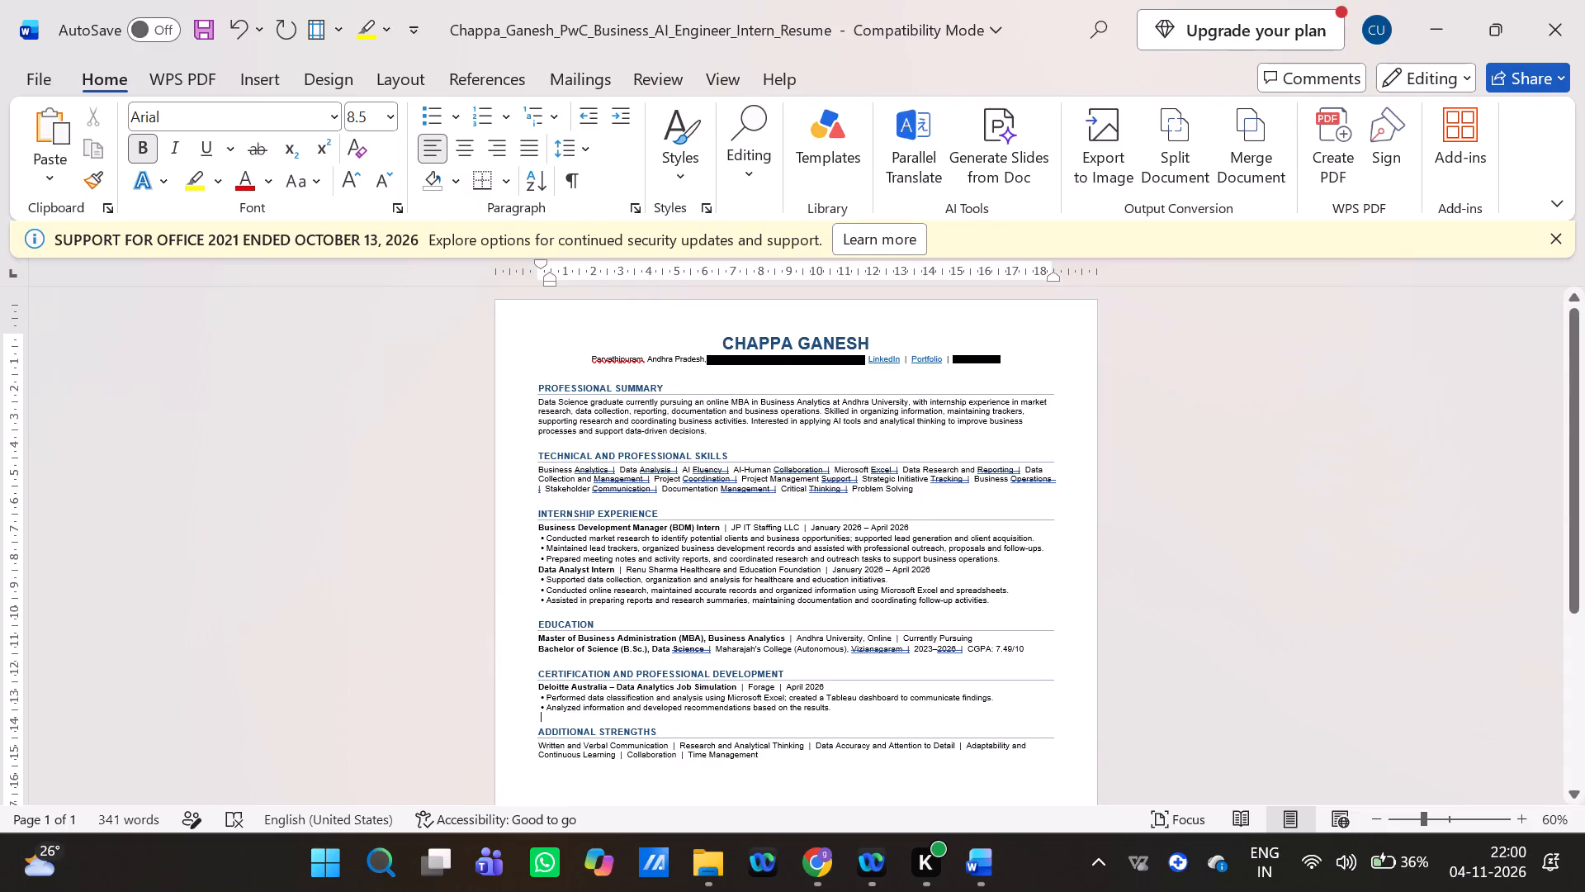
Insert a blank line between the Business Development Manager and Data Analyst internship entries.
click(1011, 562)
key(Return)
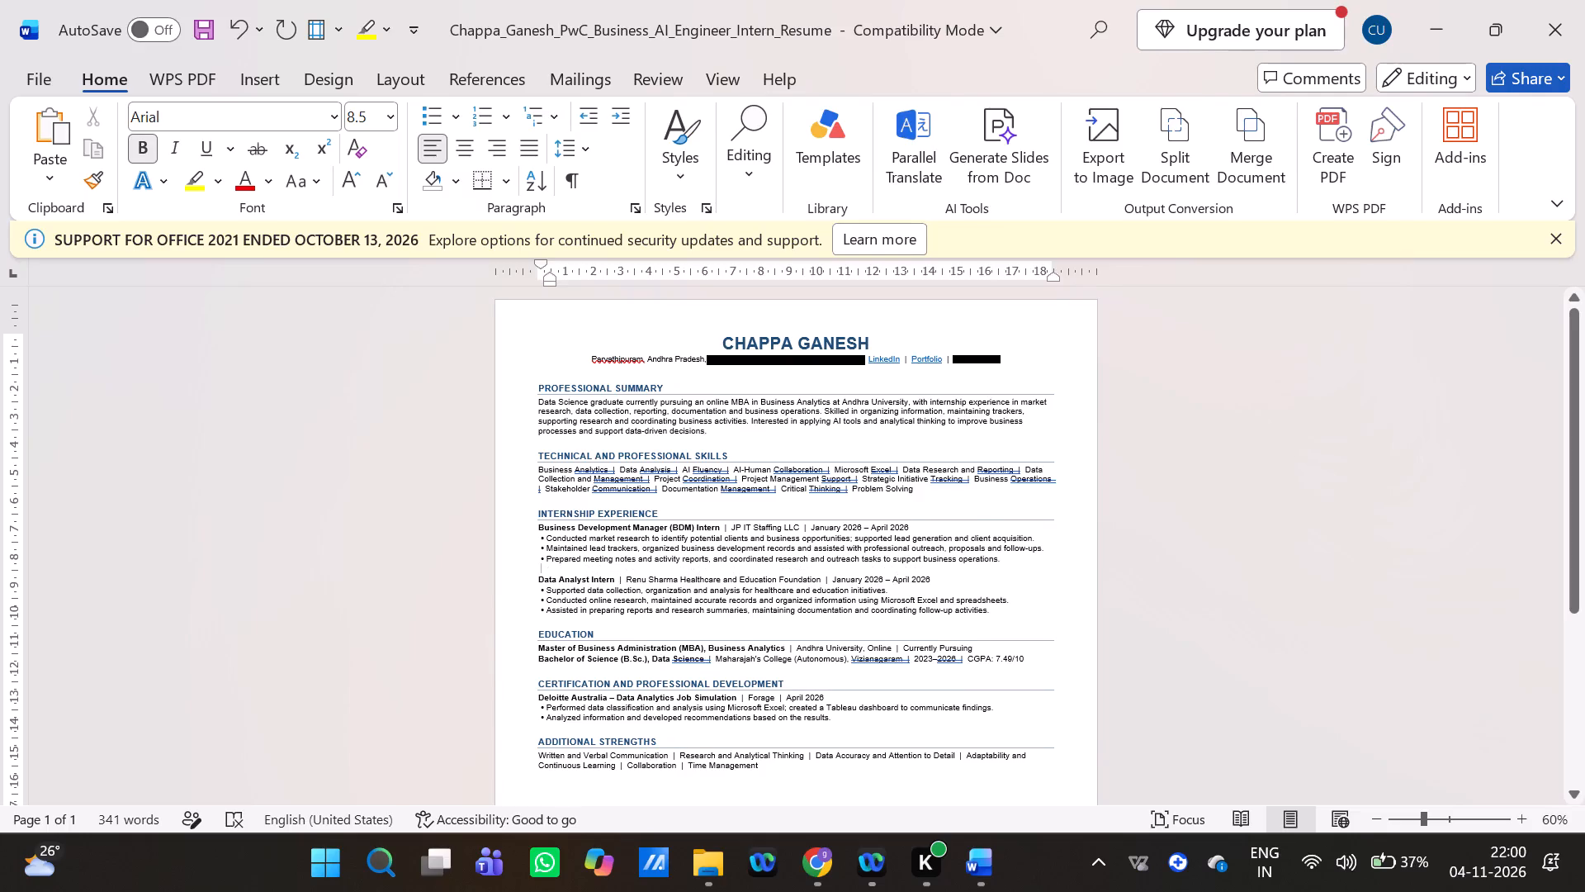
Copy "CGPA: 7.49/10" in the Bachelor of Science entry and paste it directly before the years 2023–2026.
scroll(1007, 581, down, 2)
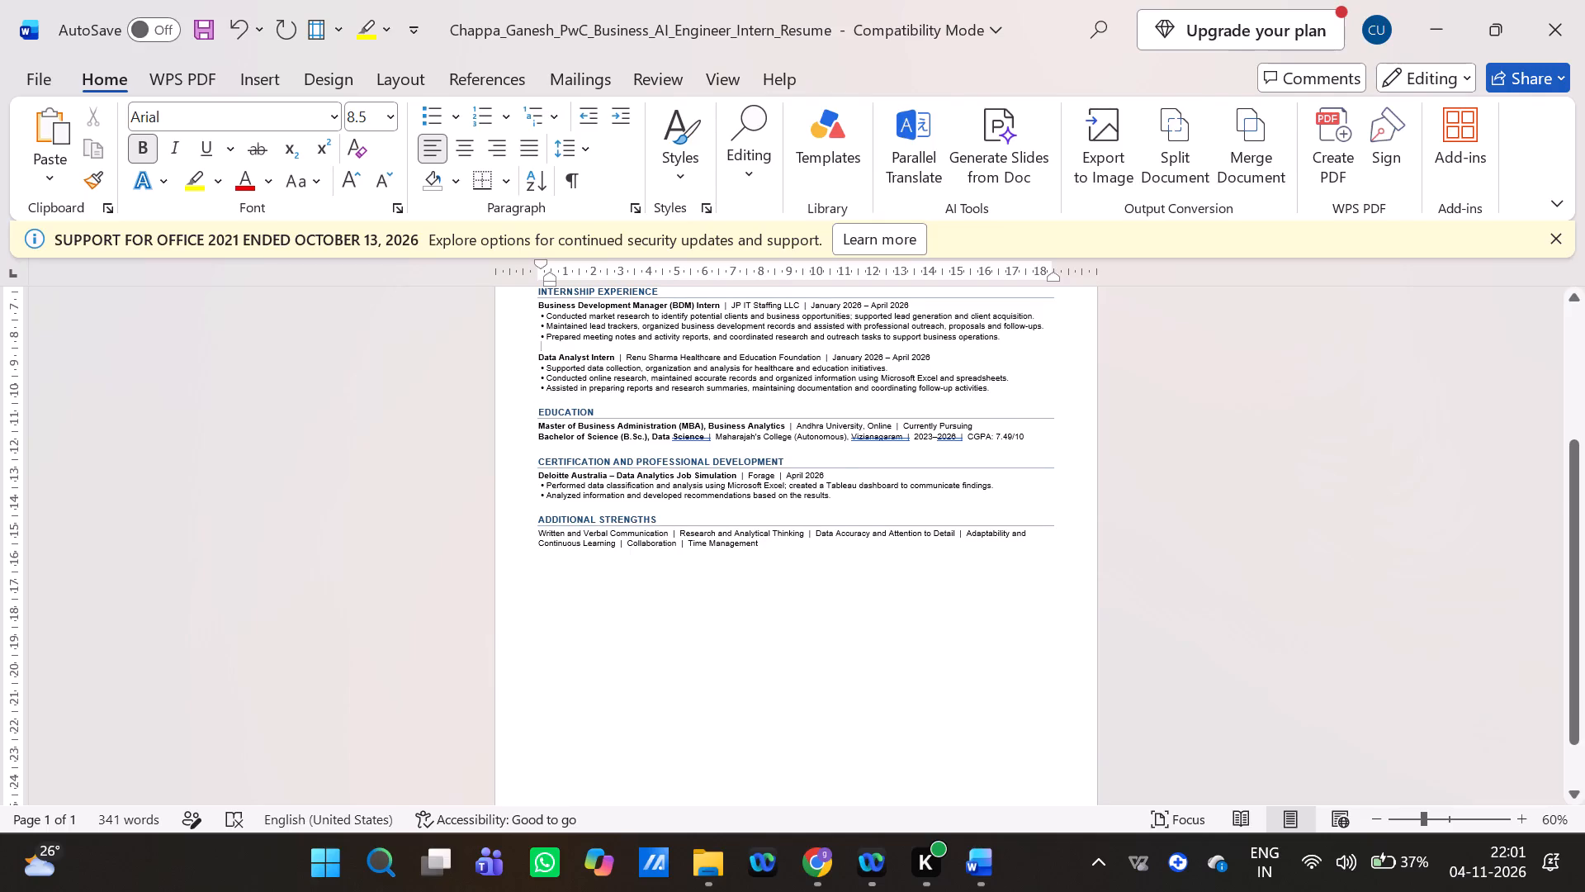
scroll(650, 558, up, 1)
ctrl+scroll(650, 558, up, 3)
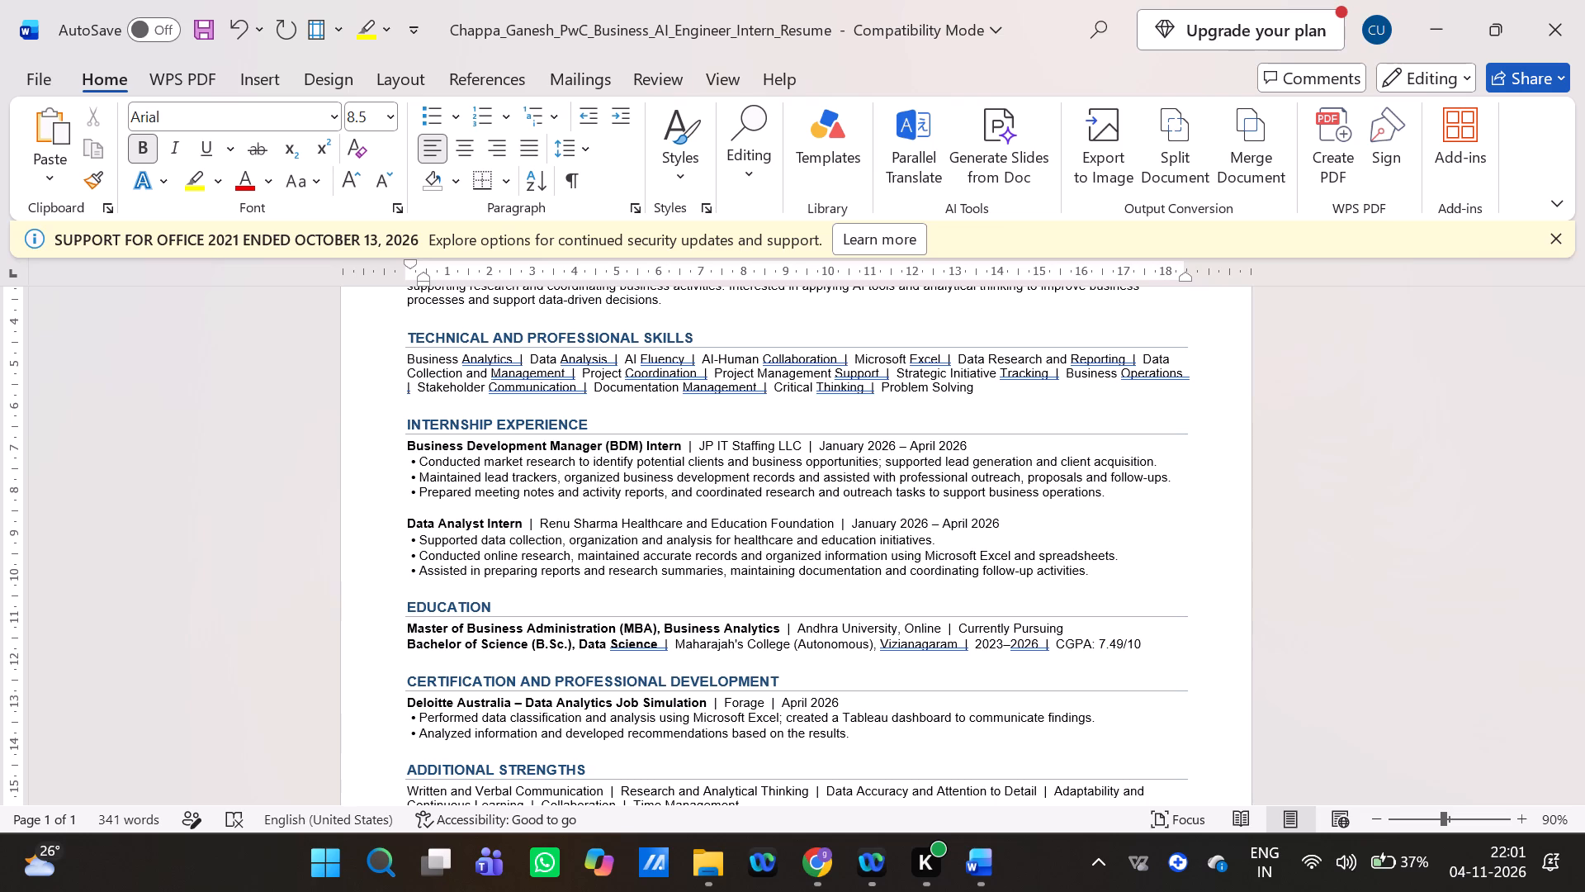
drag(1057, 644, 1151, 644)
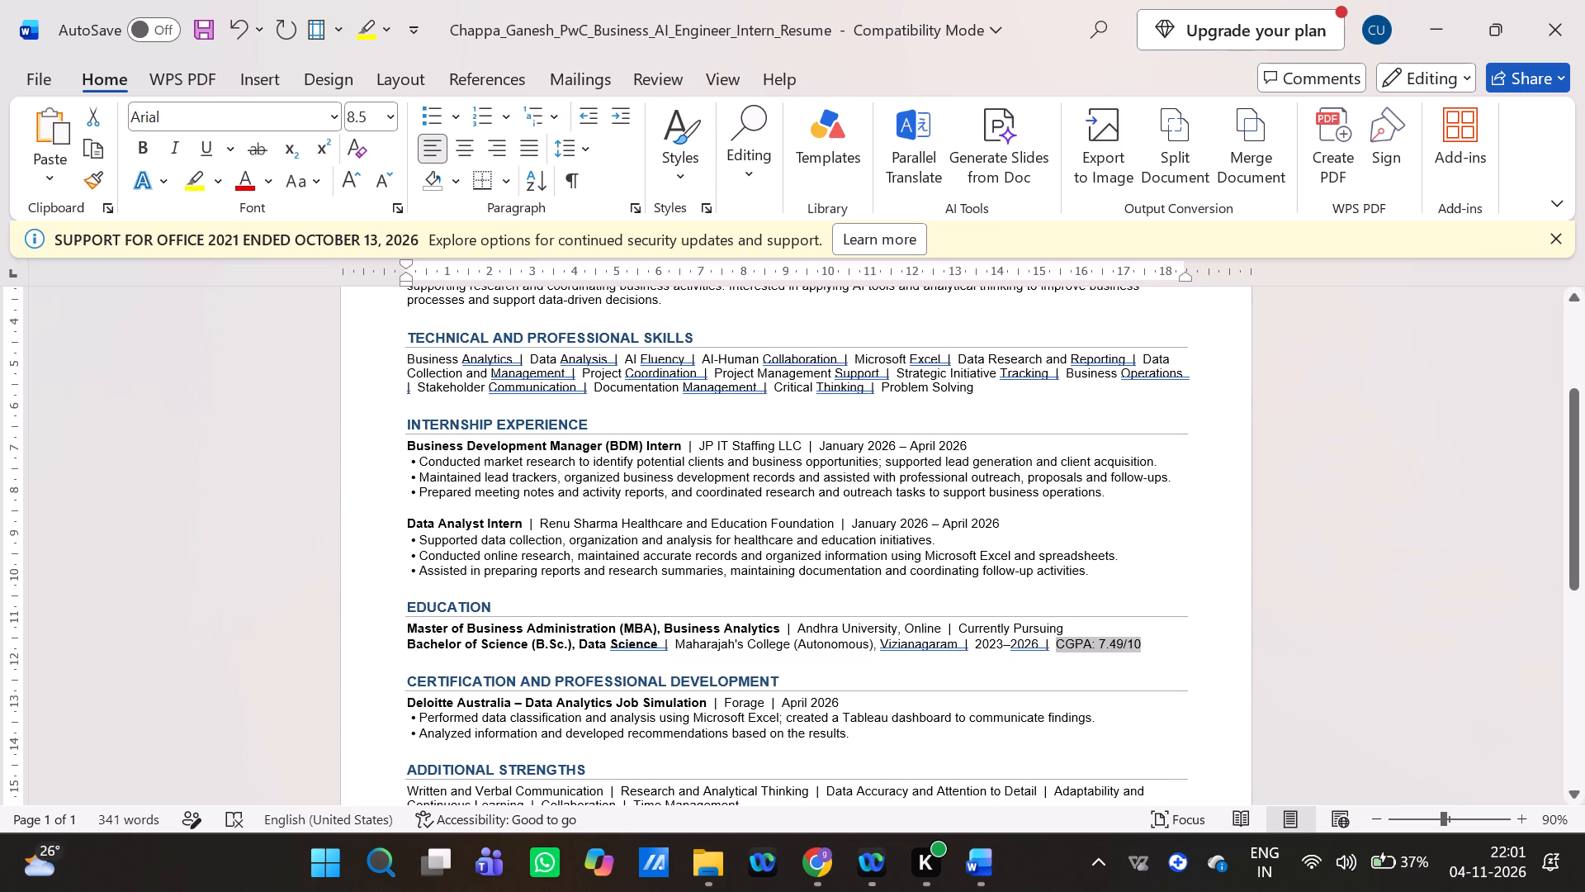
key(ctrl+c)
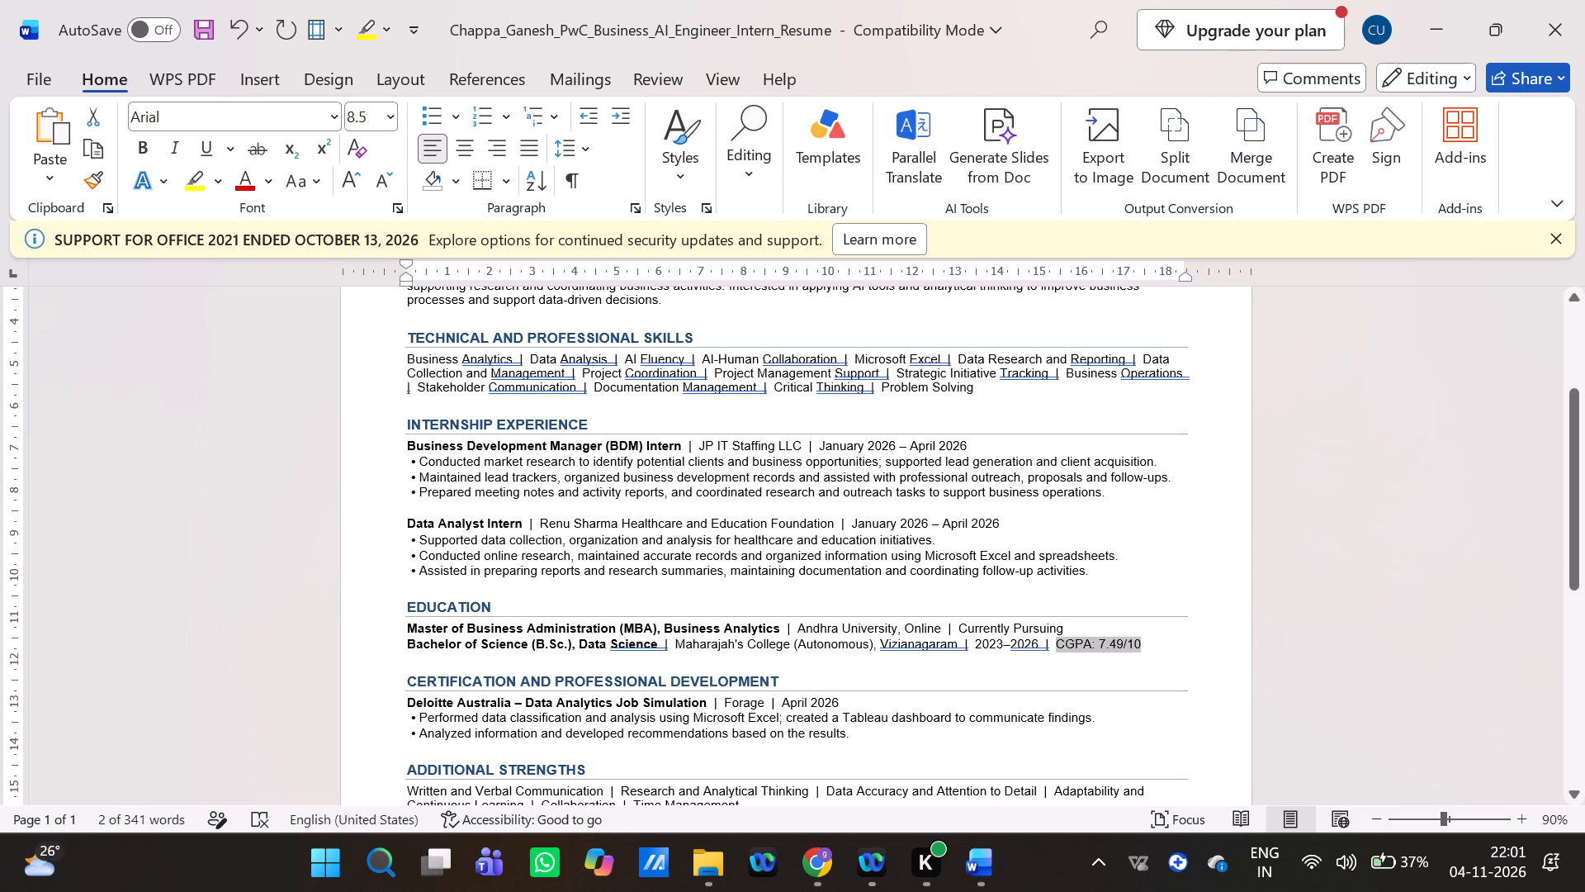
drag(1039, 645, 982, 645)
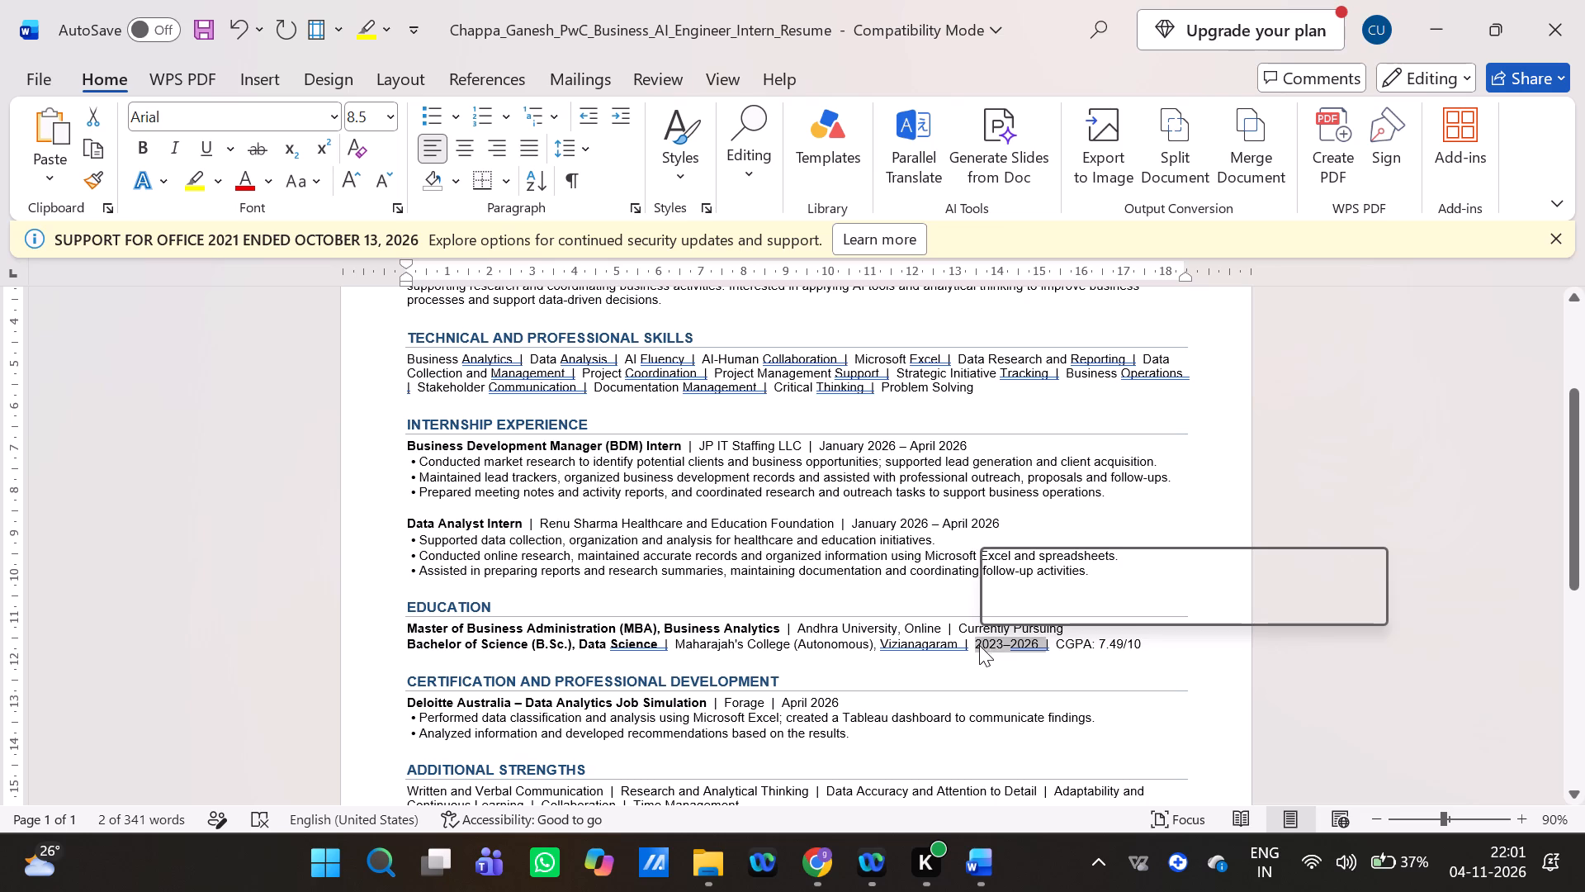
click(971, 646)
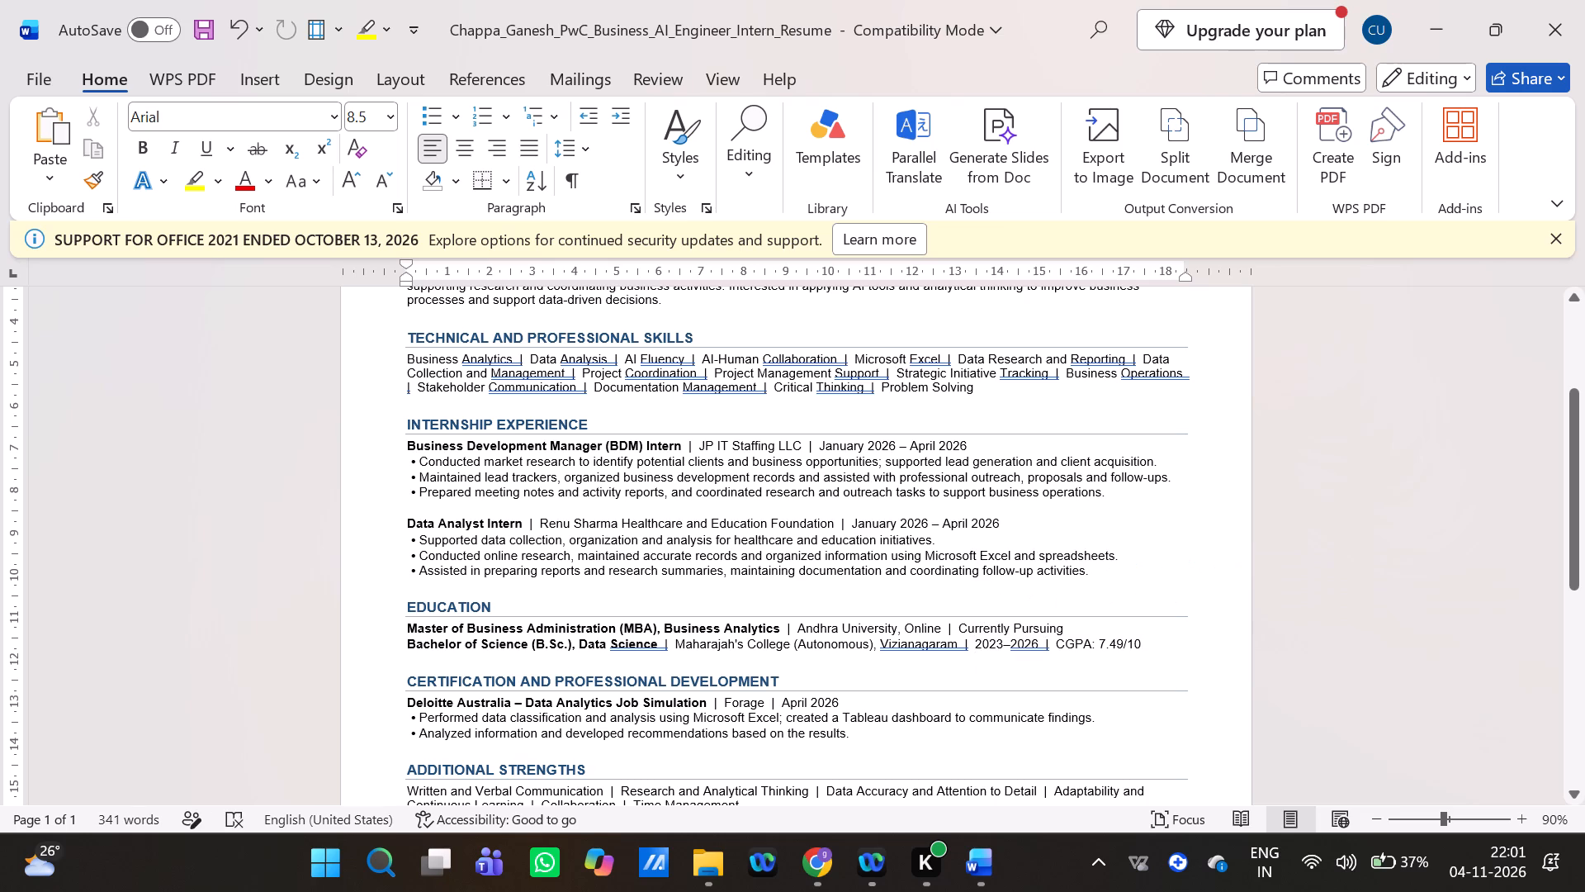
key(ctrl+v)
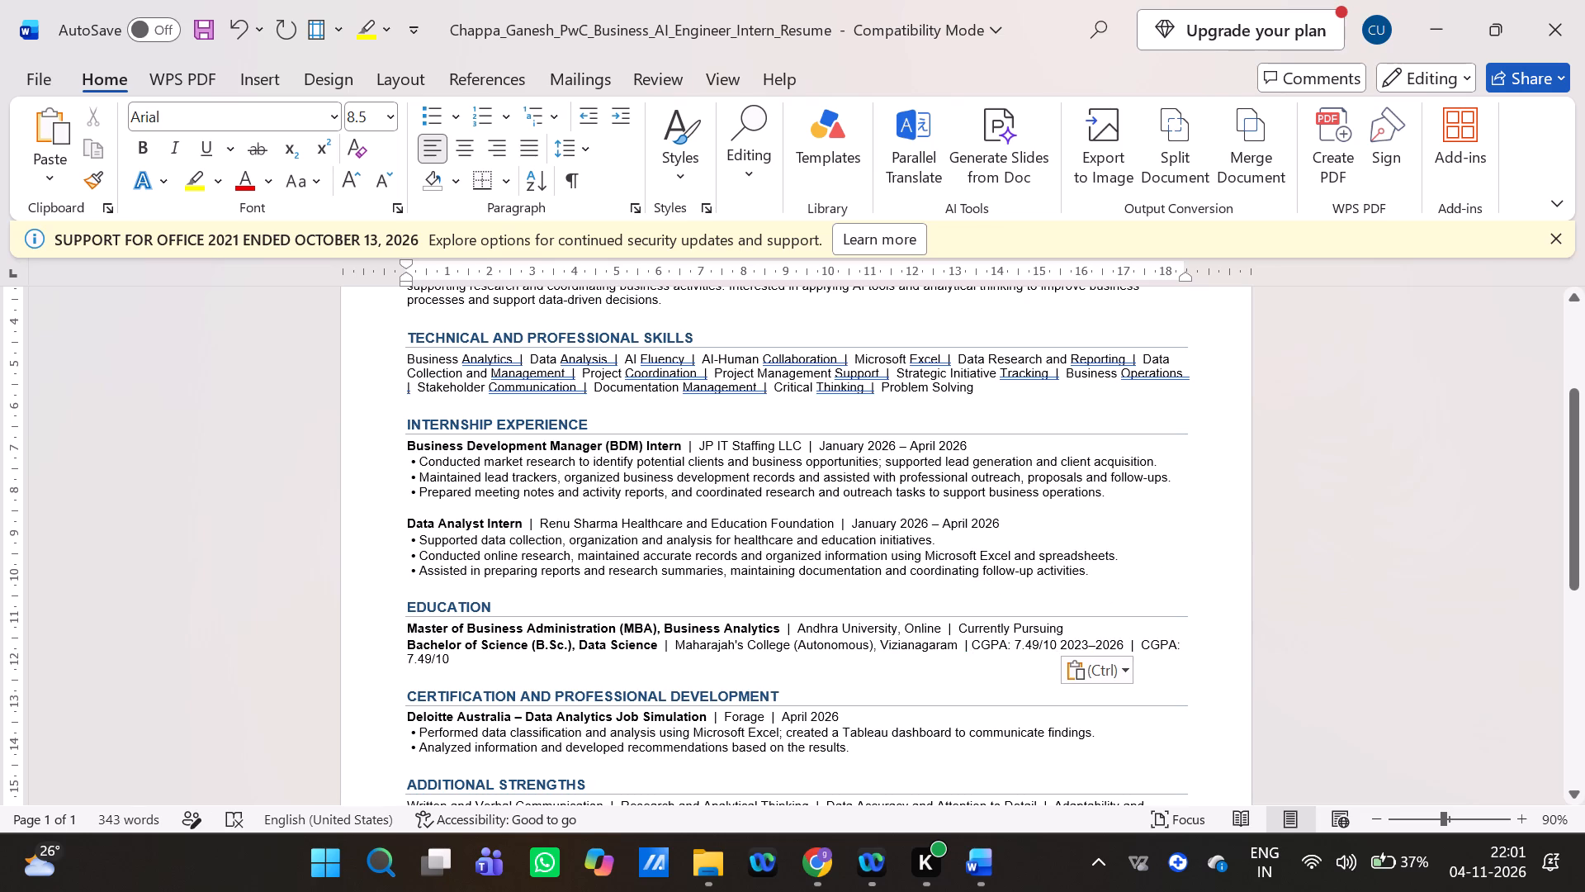
Move the years 2023–2026 to the end of the Bachelor of Science entry, replacing the duplicate CGPA text.
drag(1057, 642, 1103, 642)
drag(1103, 642, 1104, 642)
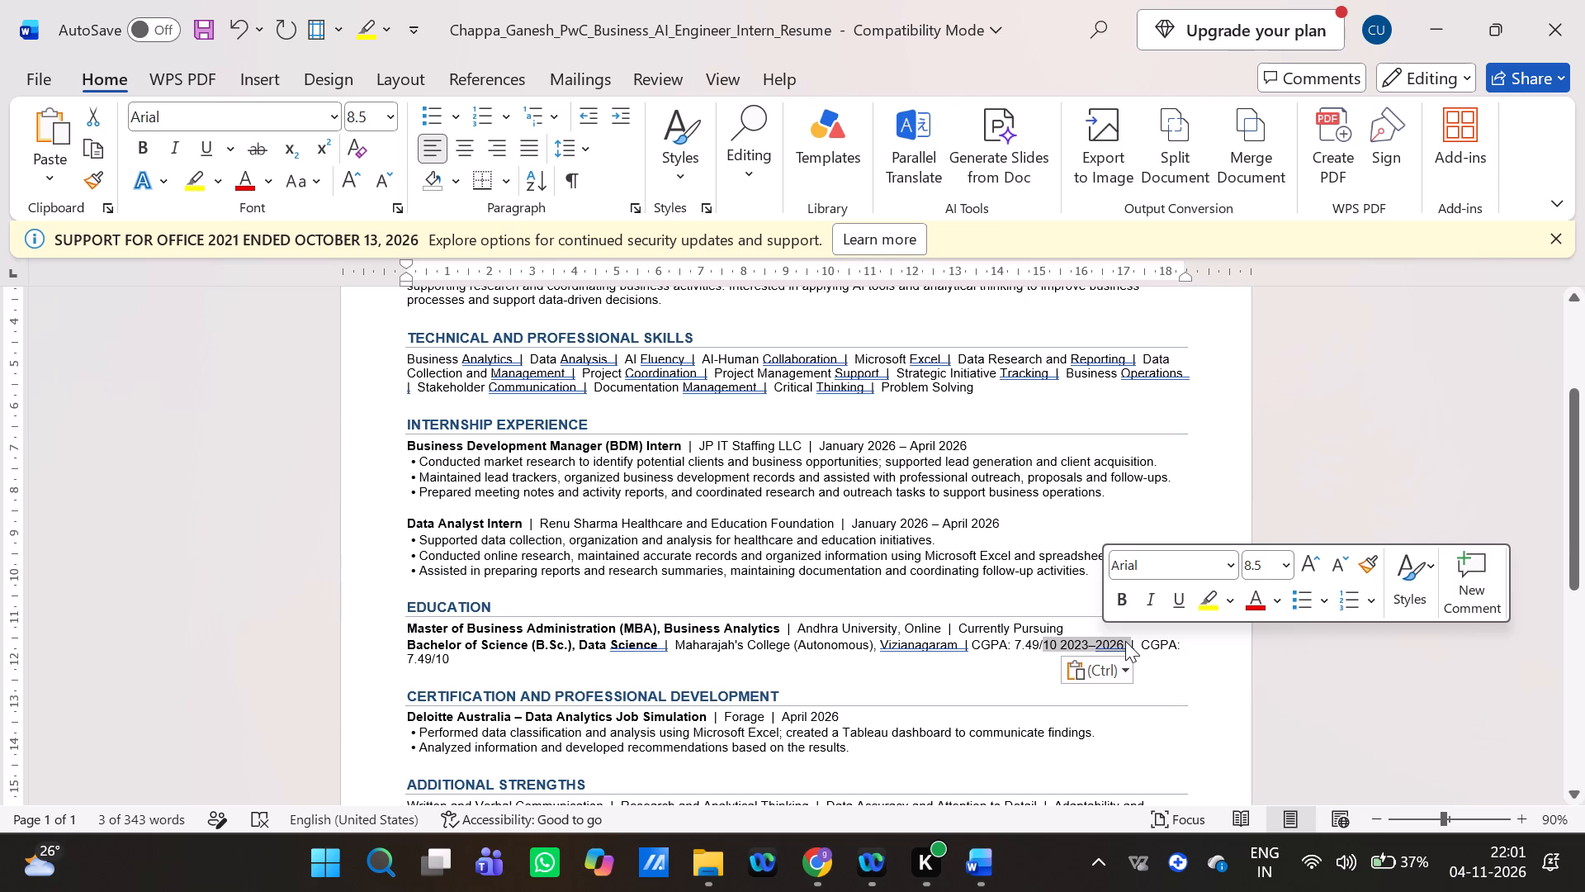
click(1125, 641)
drag(1124, 641, 1118, 640)
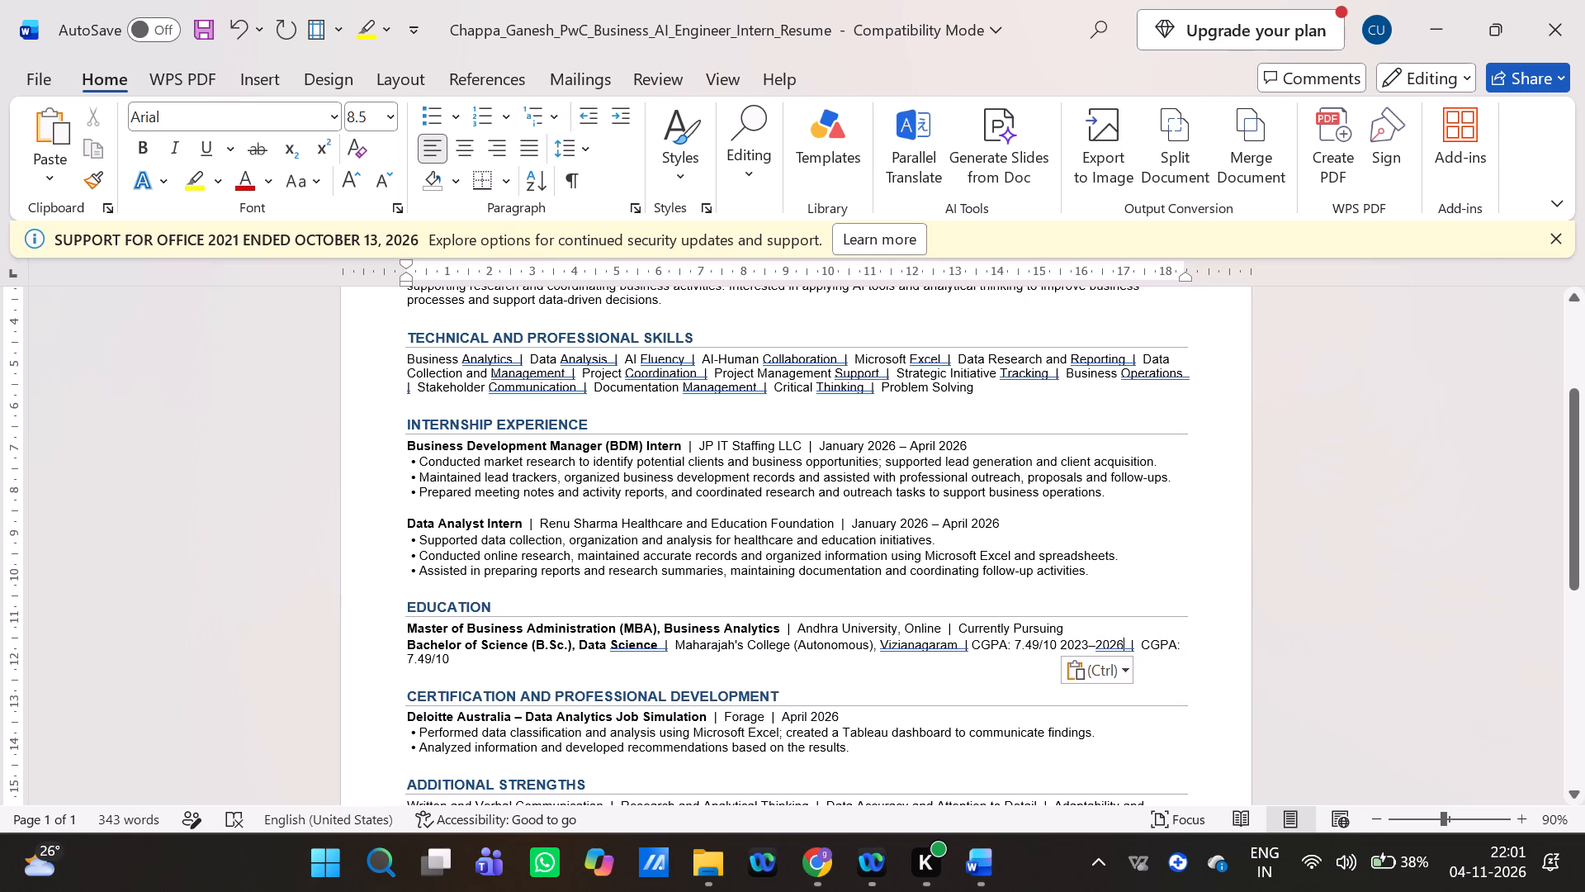
drag(1118, 640, 1071, 639)
key(ctrl+c)
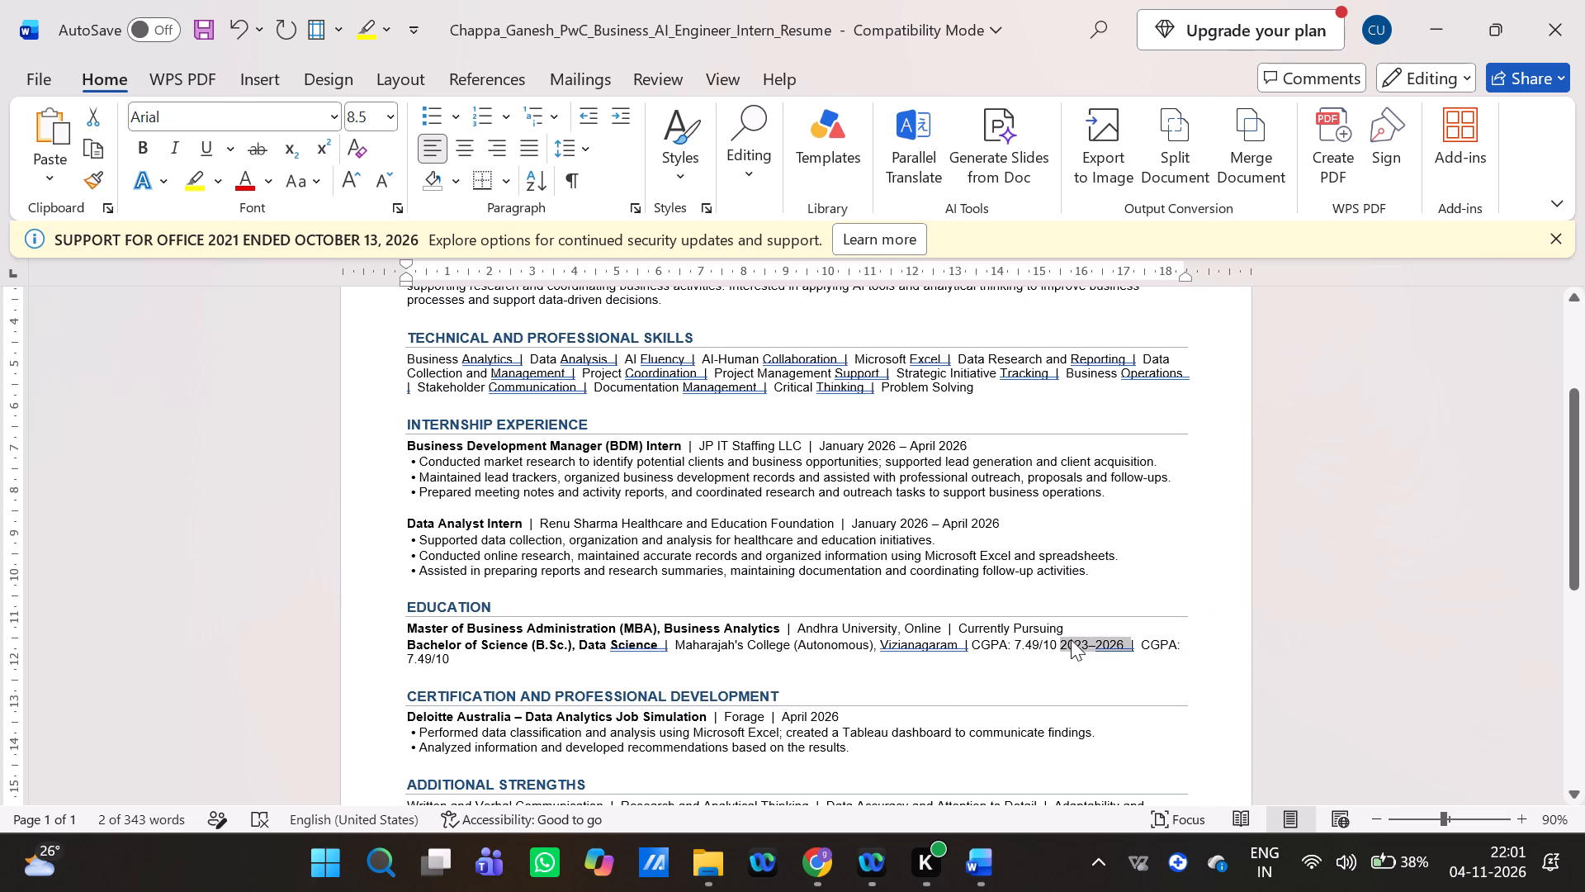
key(BackSpace)
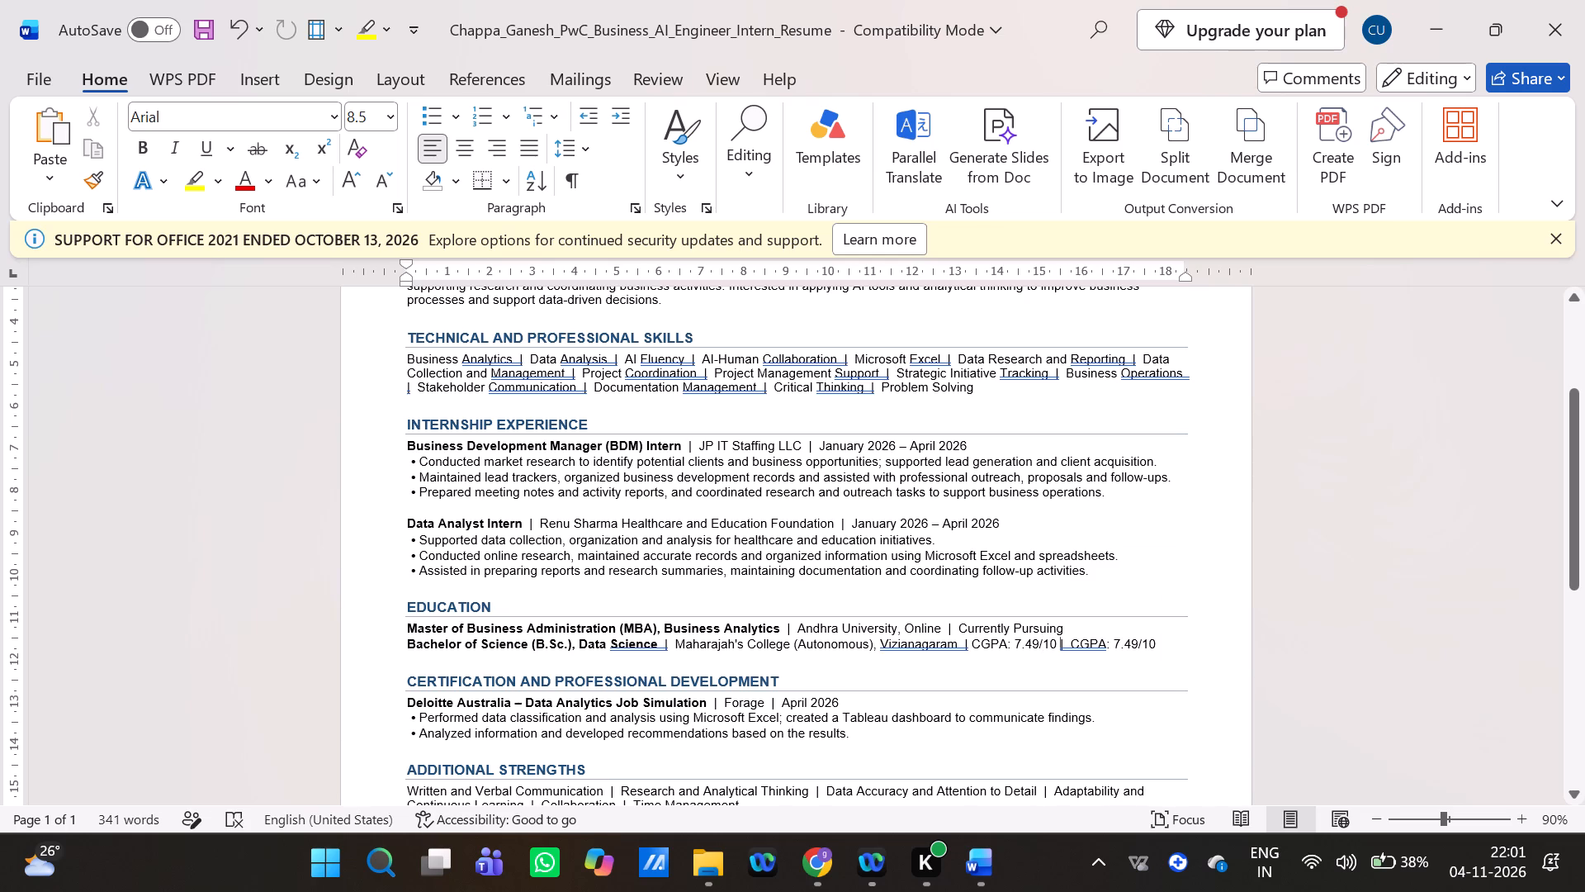
drag(1160, 644, 1074, 643)
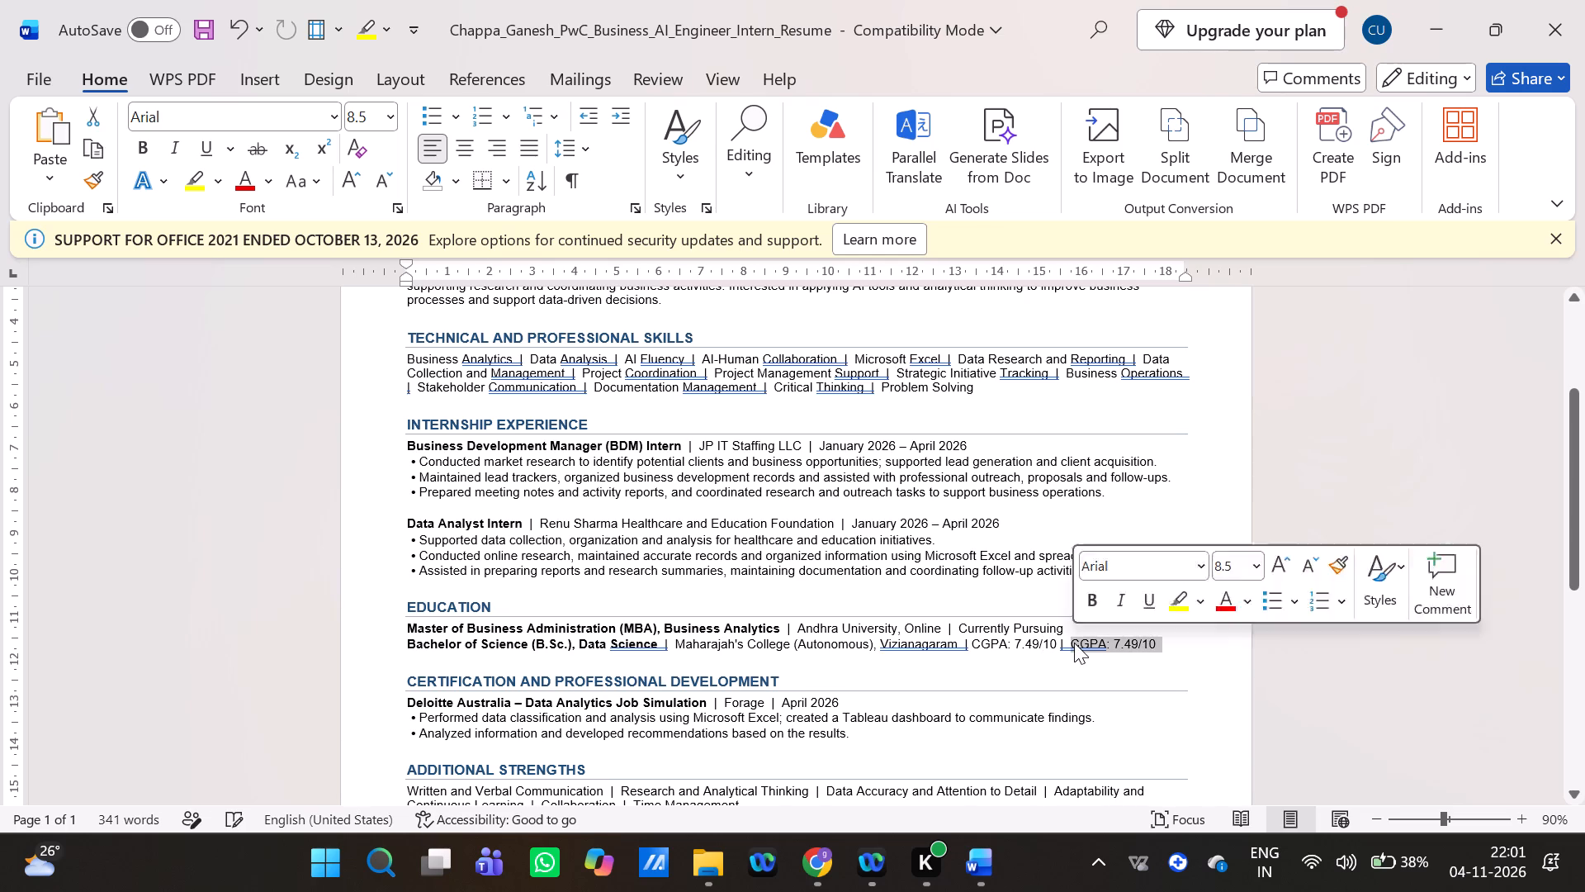
key(ctrl+v)
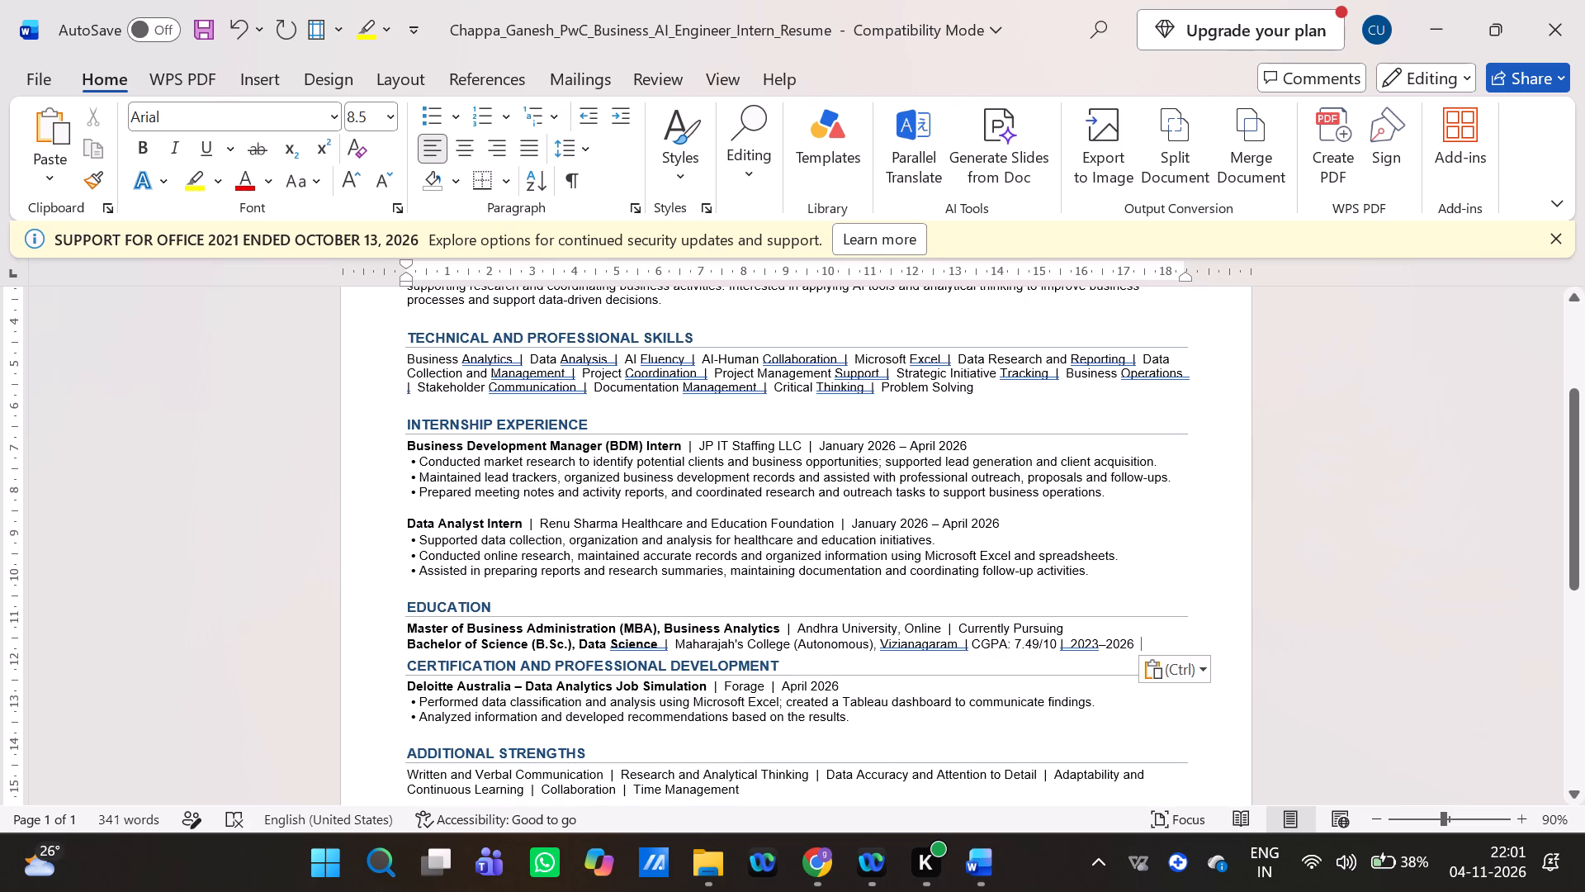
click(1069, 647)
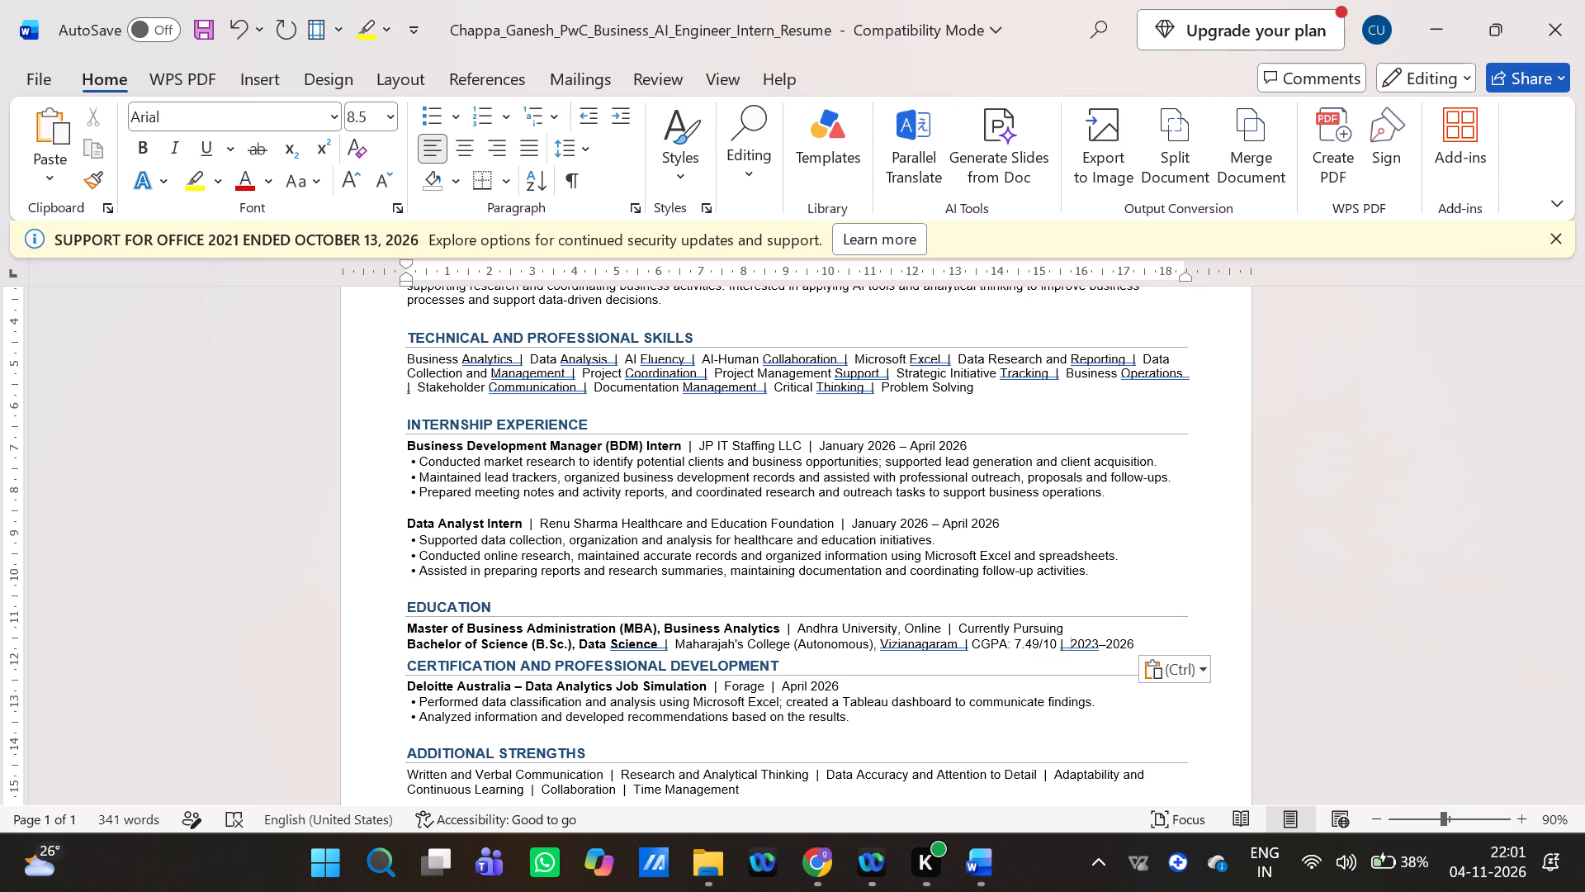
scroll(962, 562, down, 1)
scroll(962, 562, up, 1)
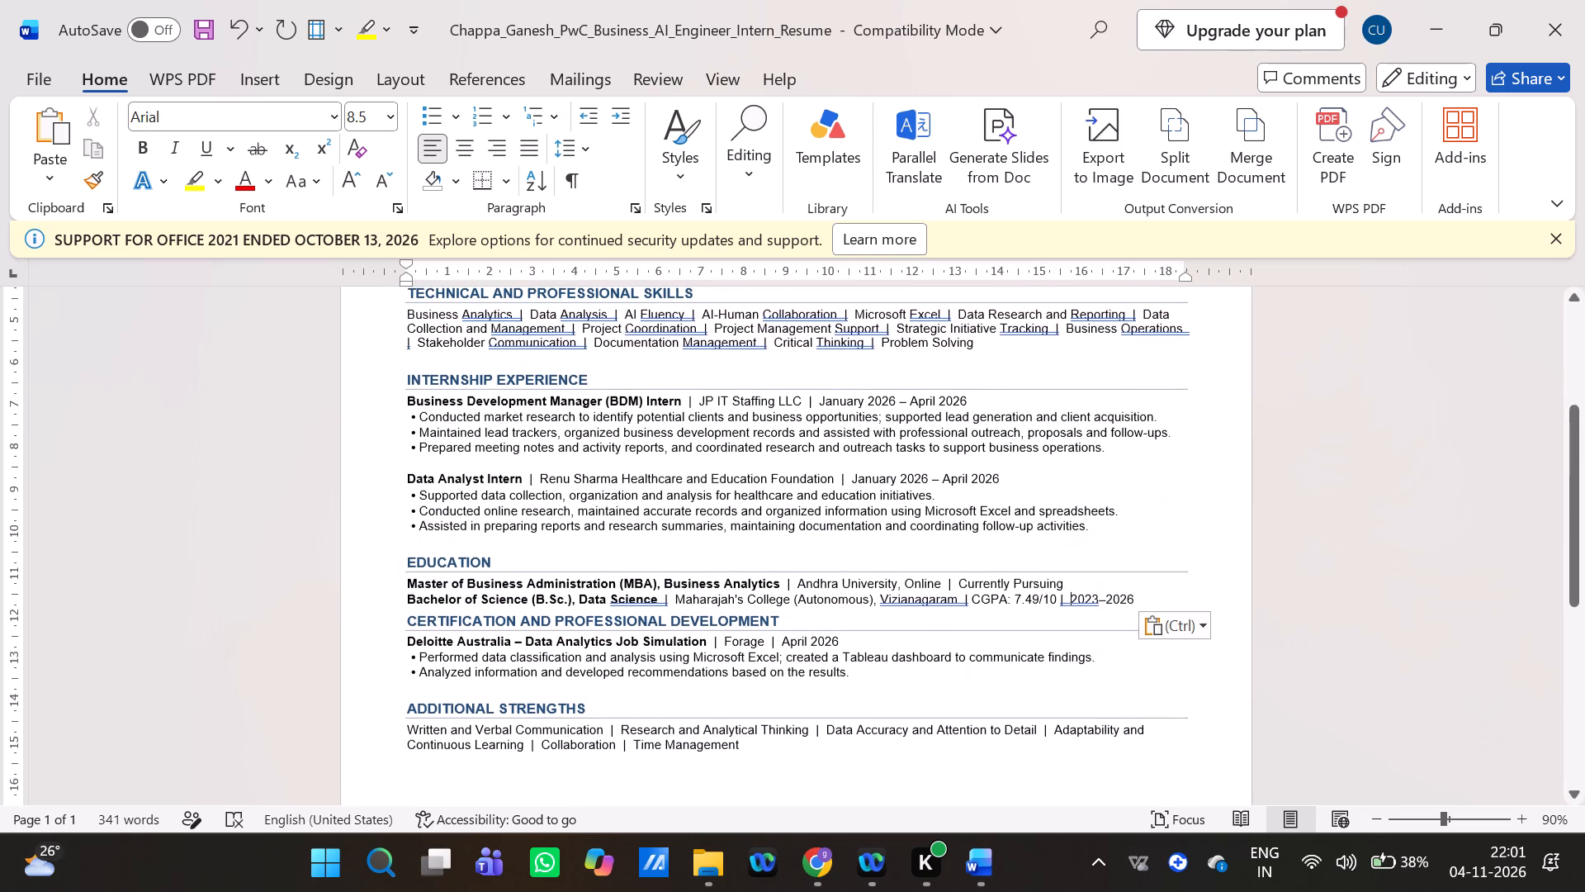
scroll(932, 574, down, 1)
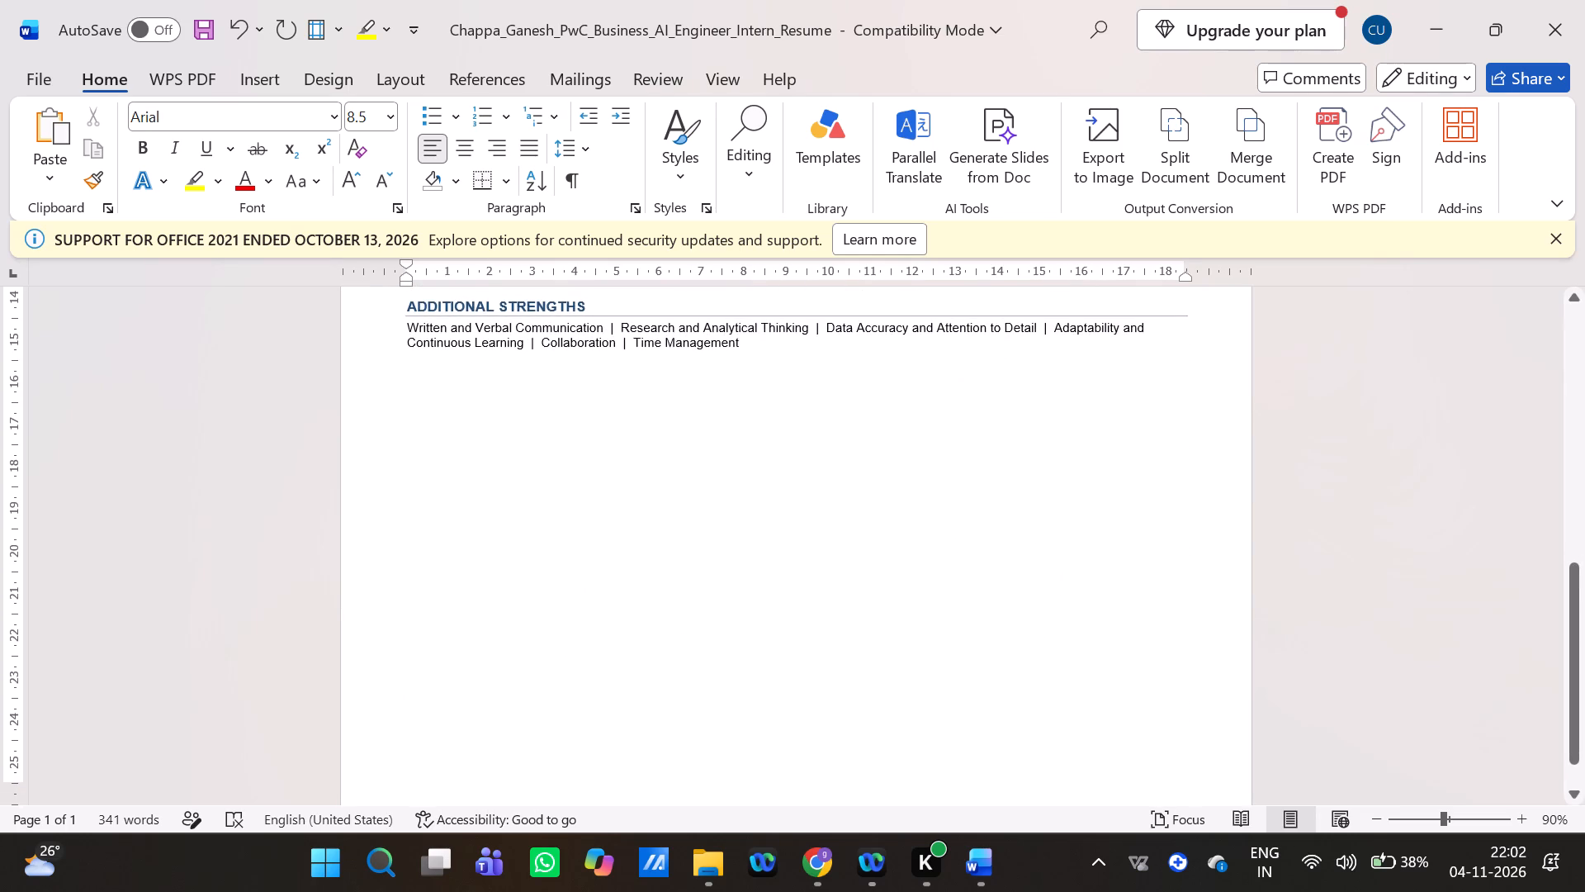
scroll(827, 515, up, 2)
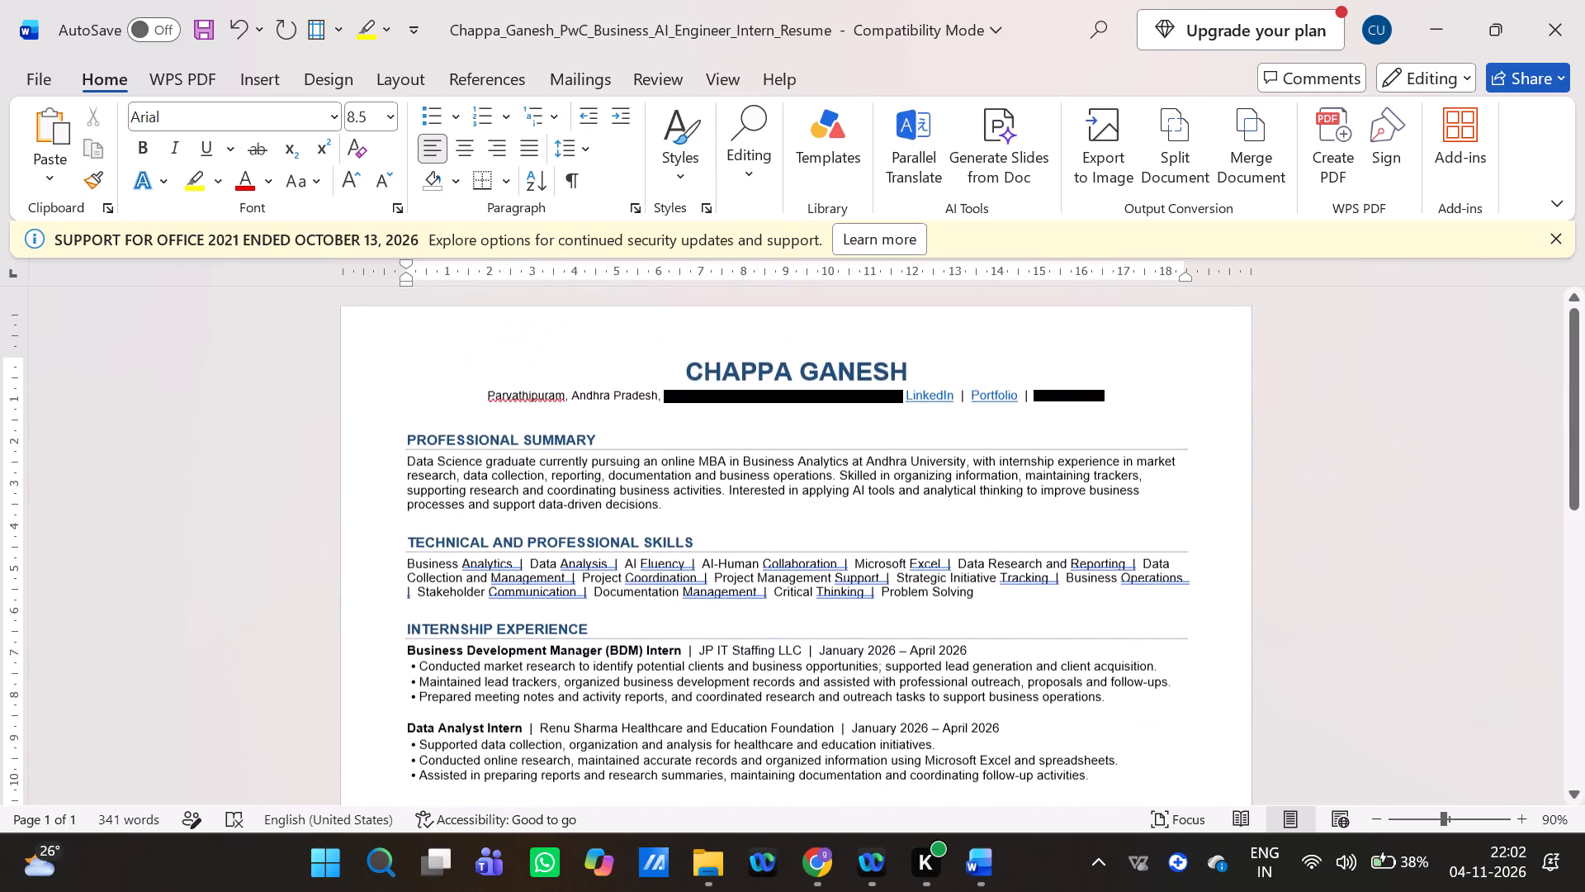
ctrl+scroll(733, 513, down, 3)
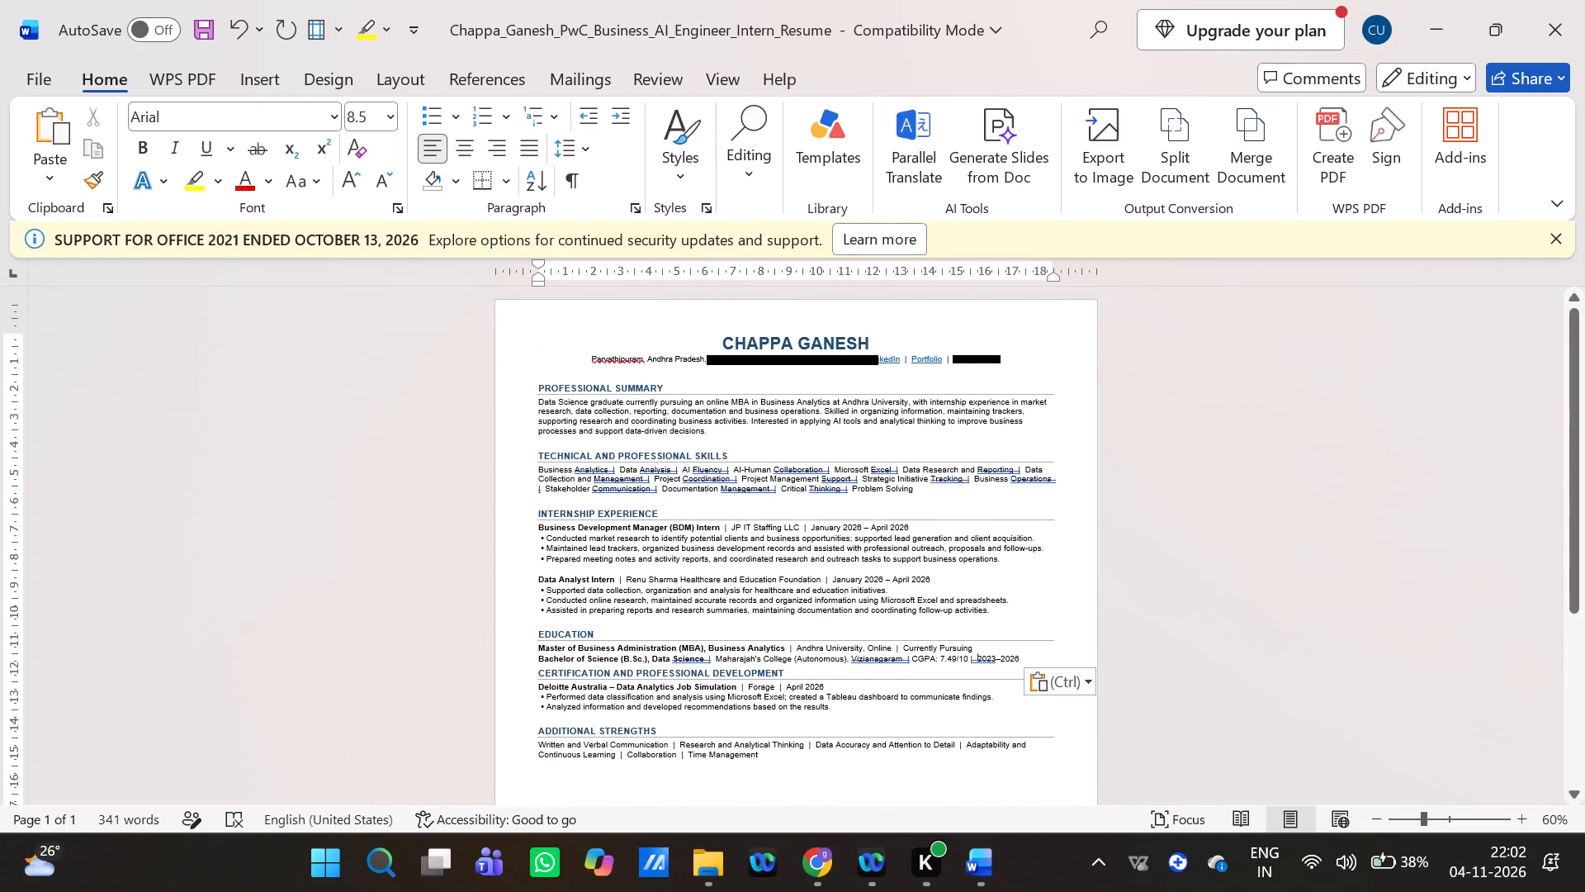
click(1009, 366)
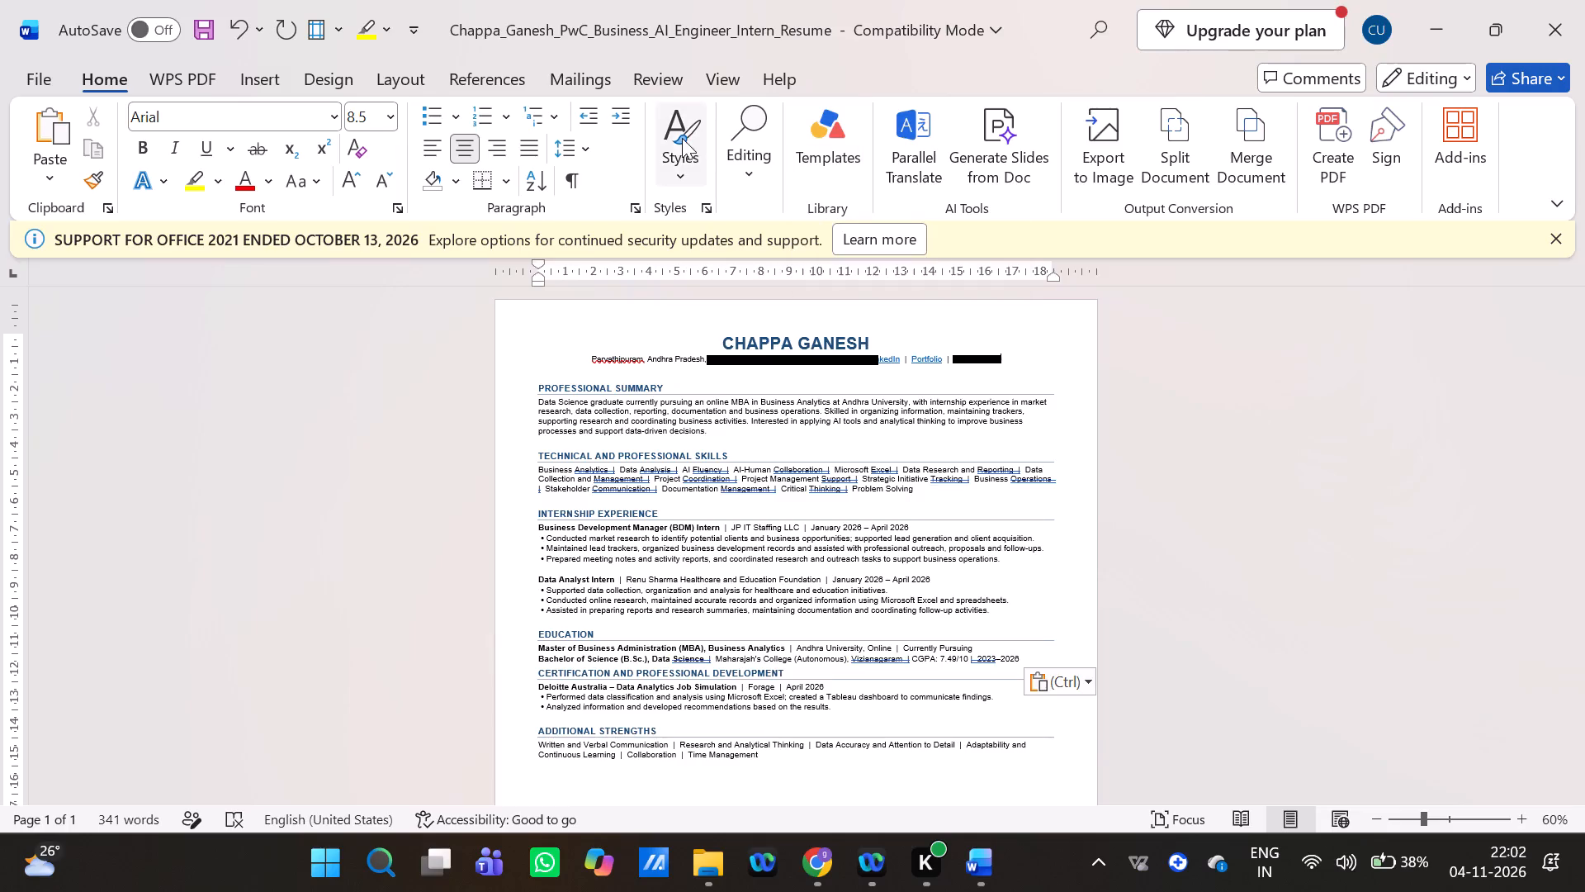
click(273, 72)
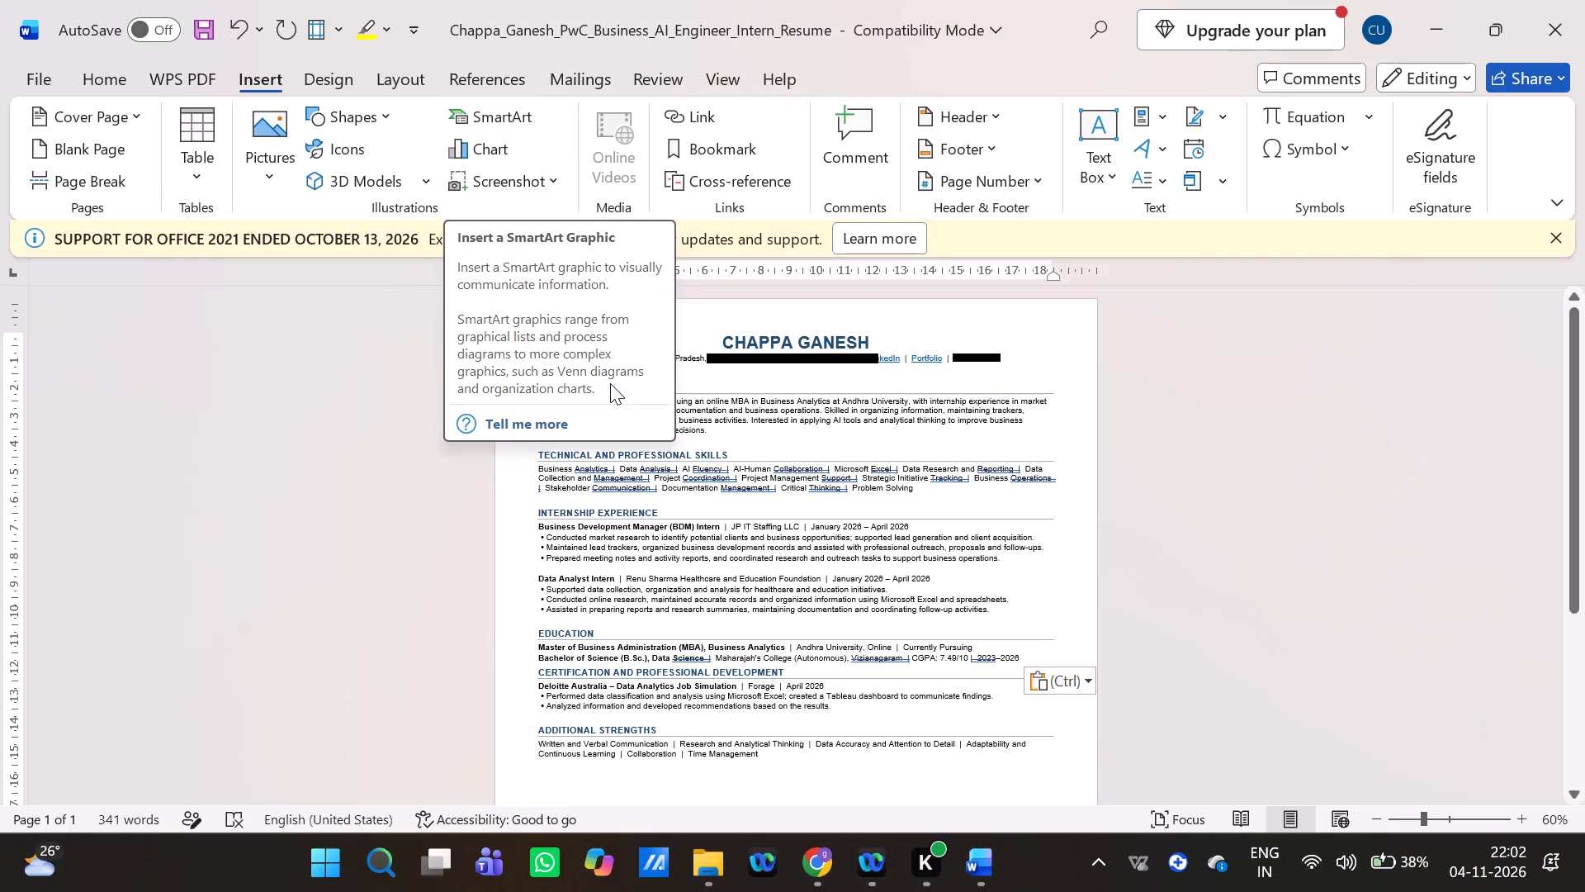
scroll(610, 383, down, 2)
scroll(790, 538, down, 4)
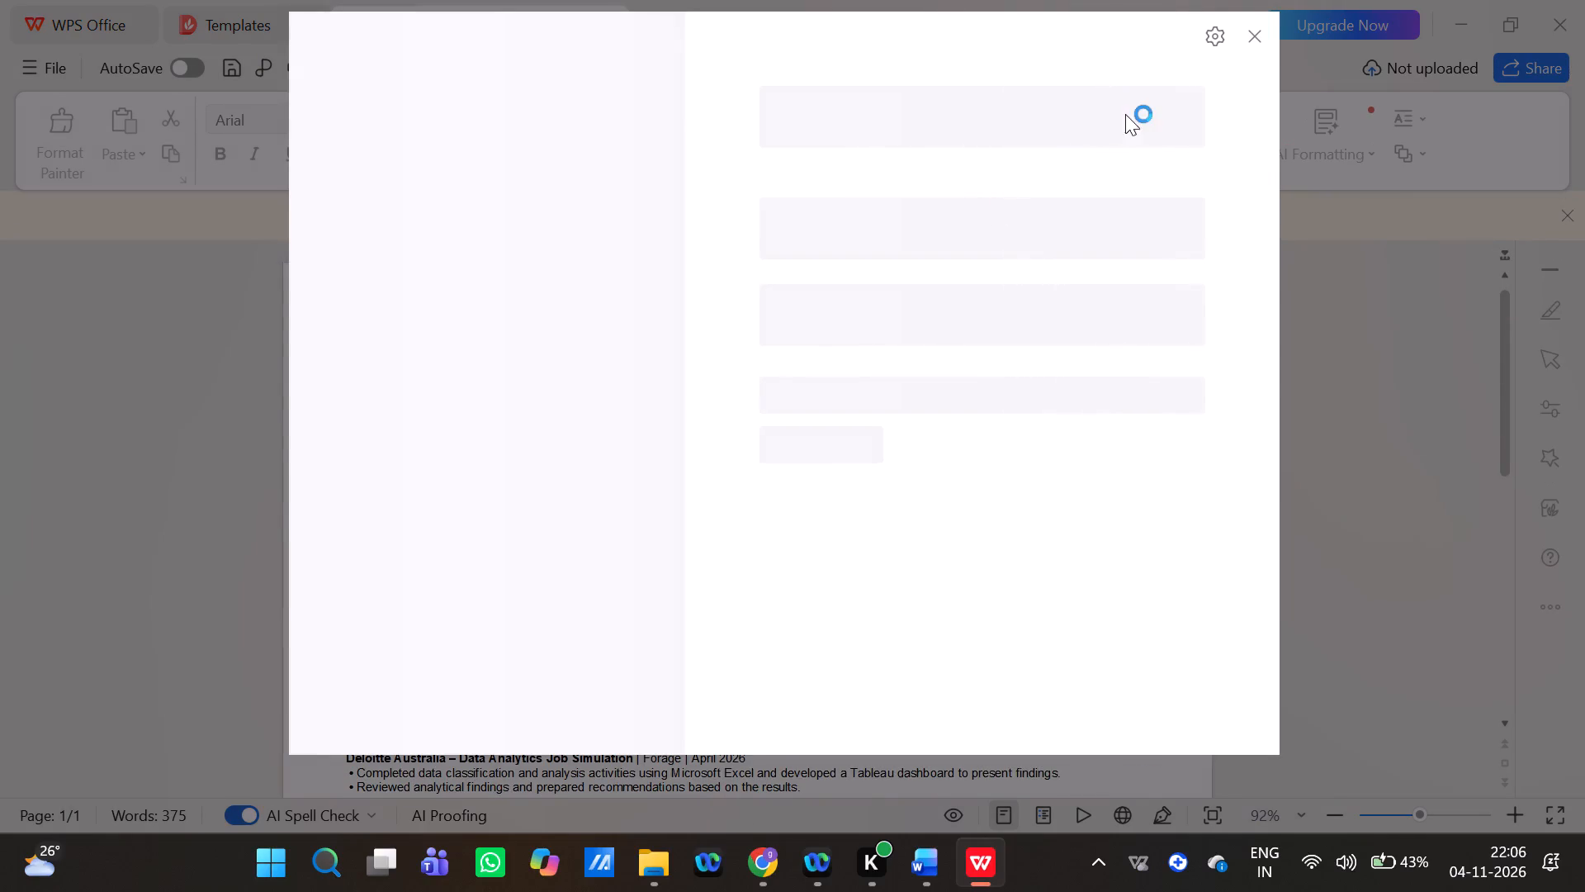
click(1251, 33)
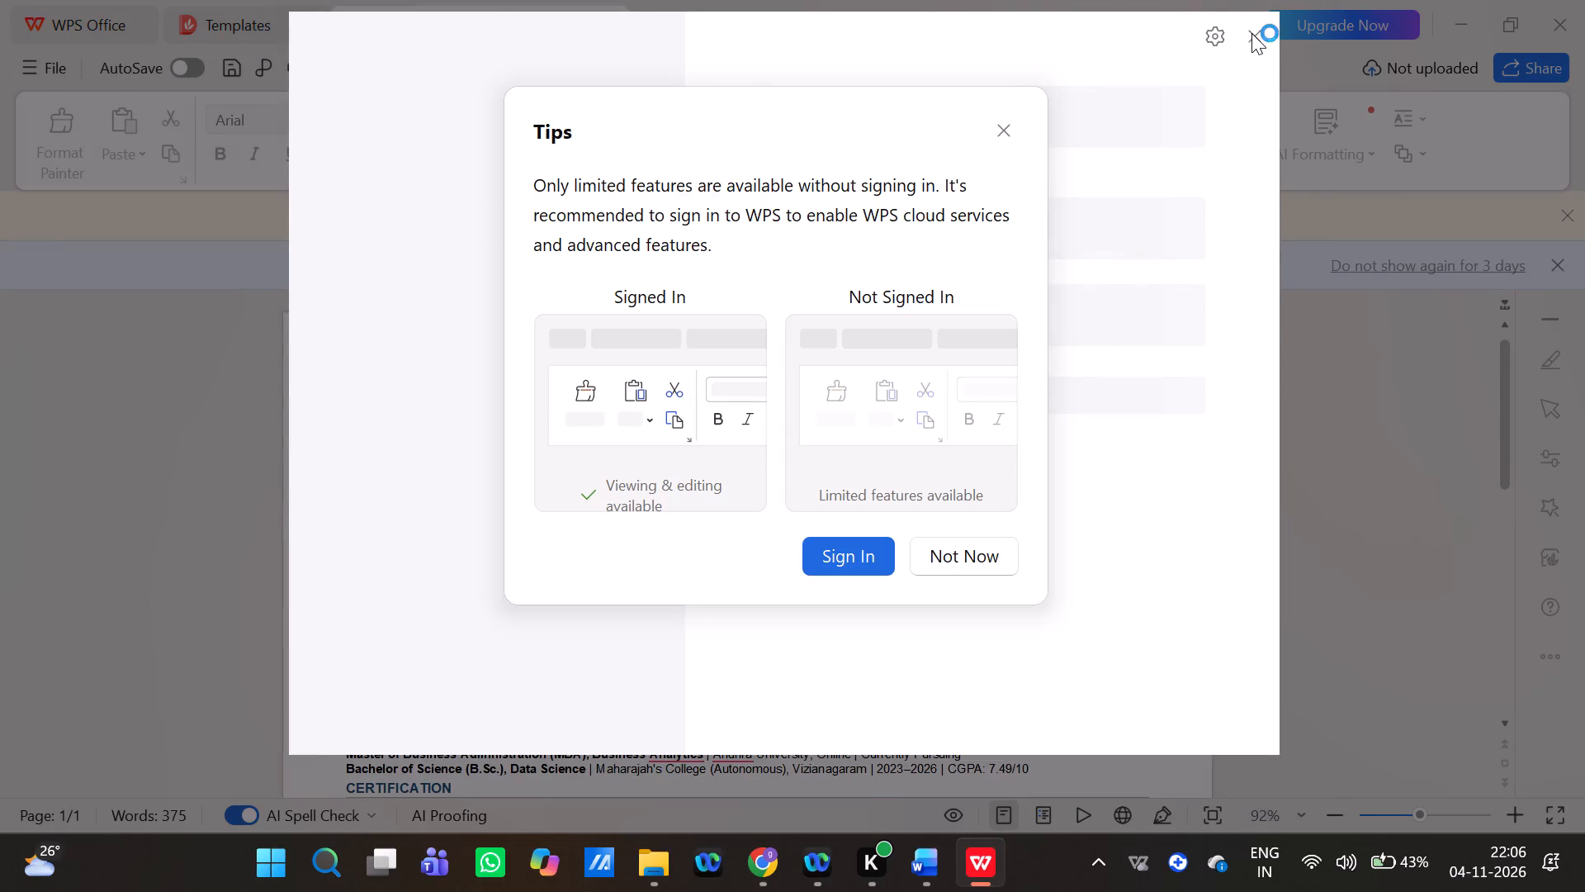
click(956, 557)
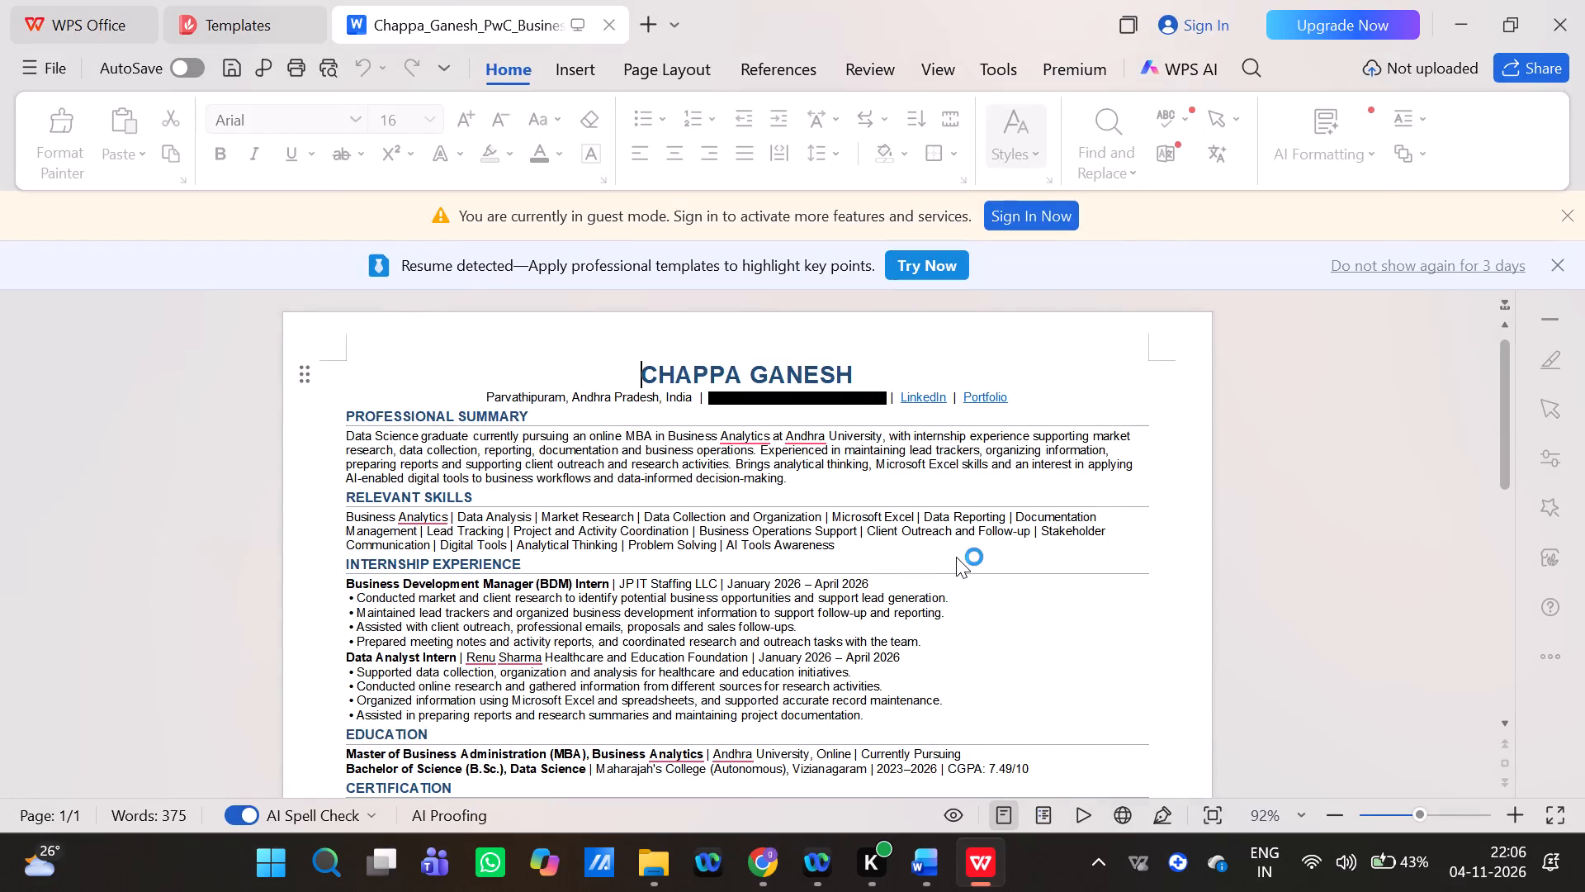
key(alt+Tab)
key(alt+Tab)
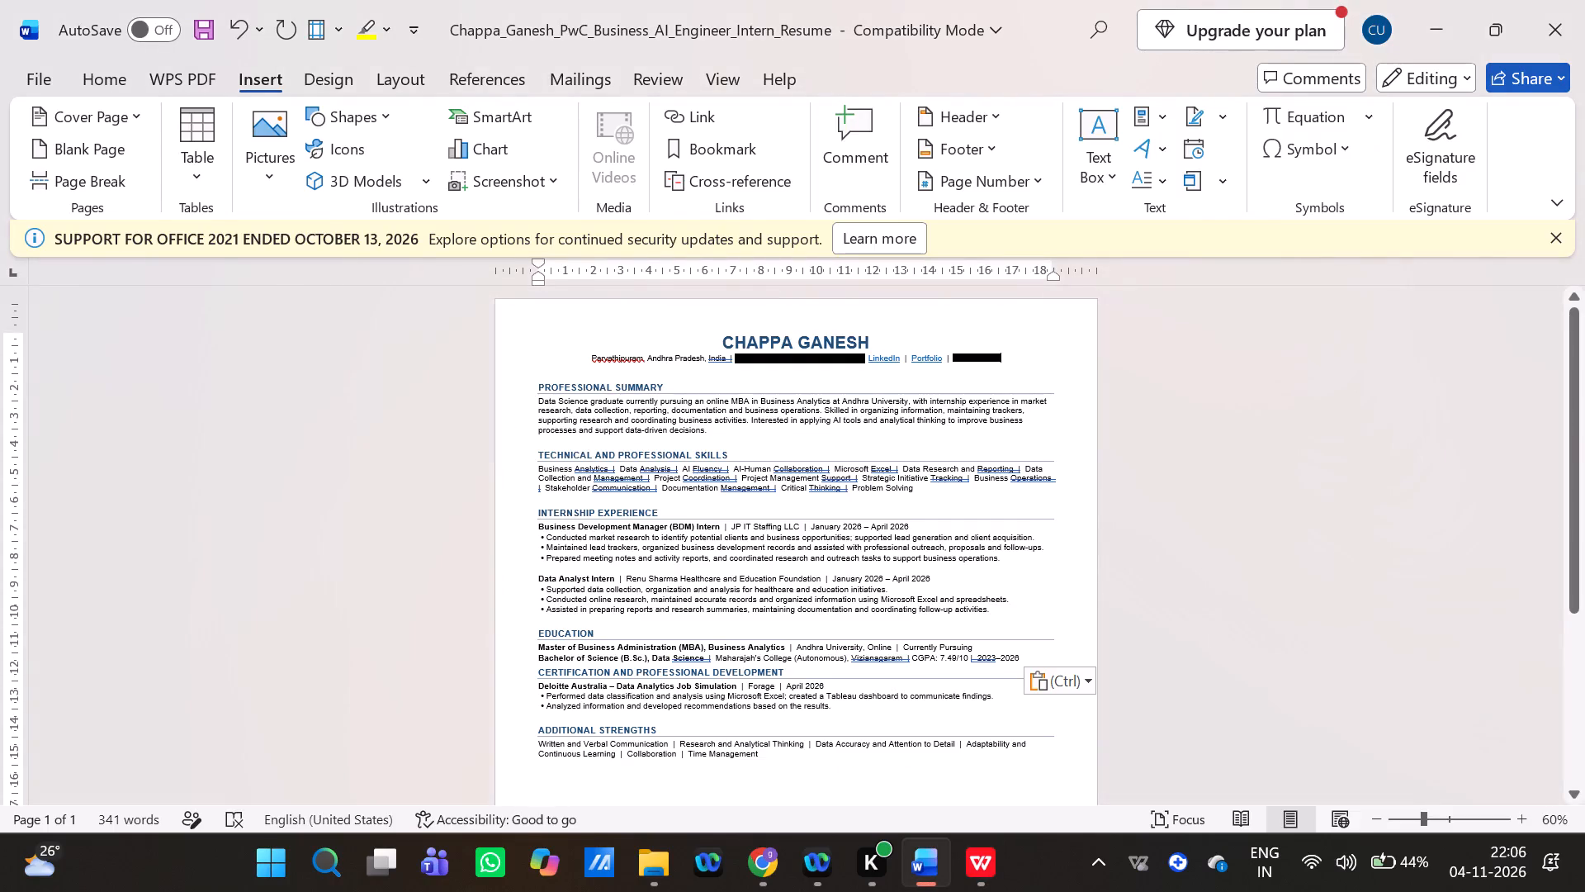
key(alt+Tab)
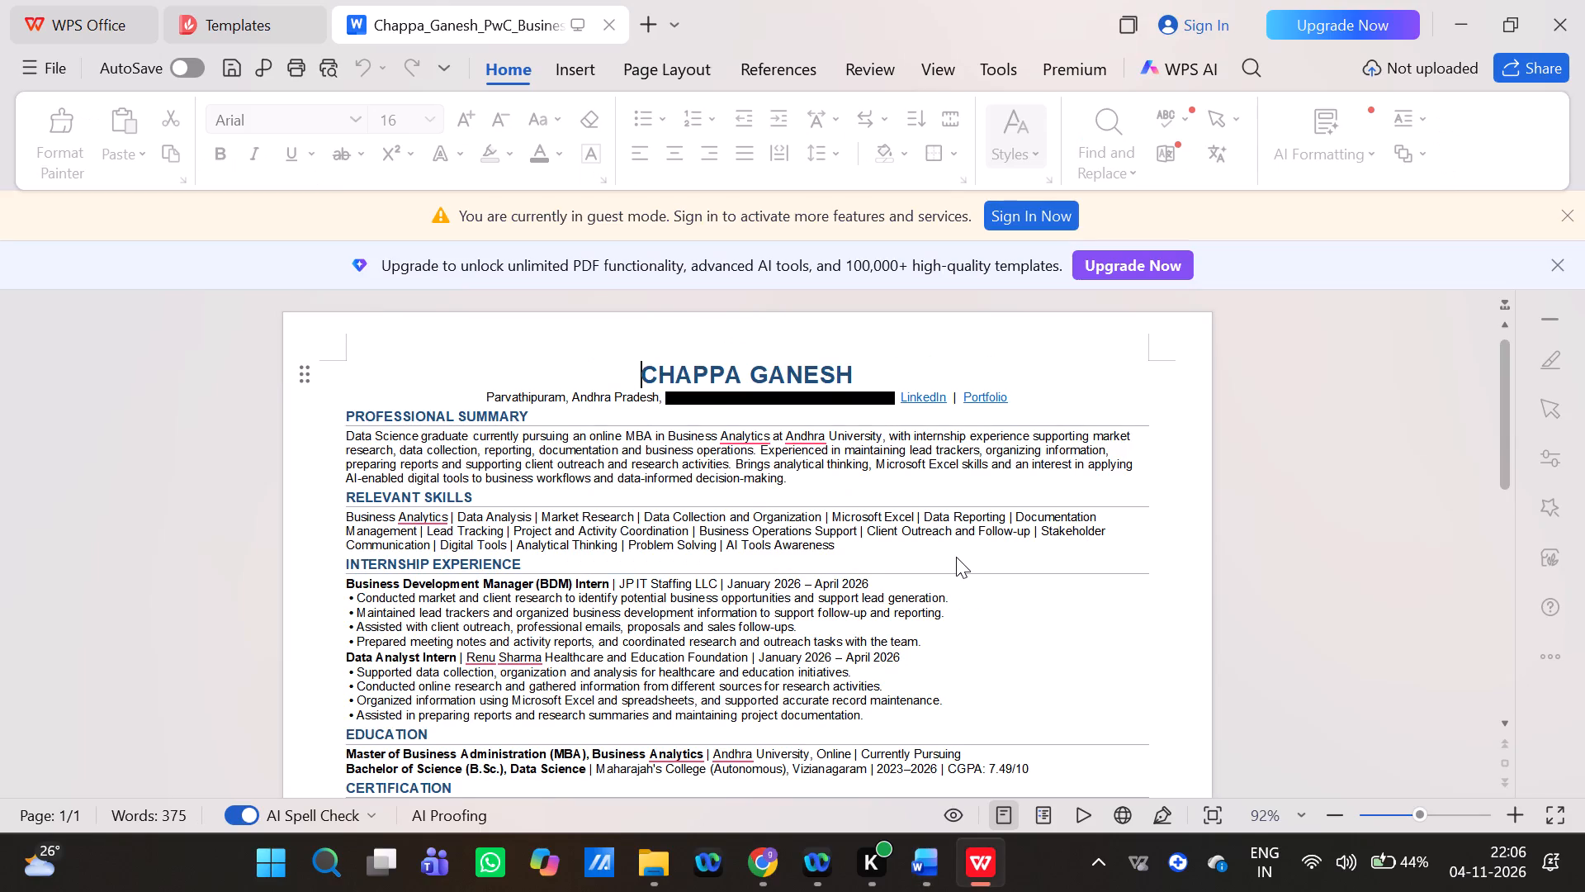
scroll(956, 557, down, 1)
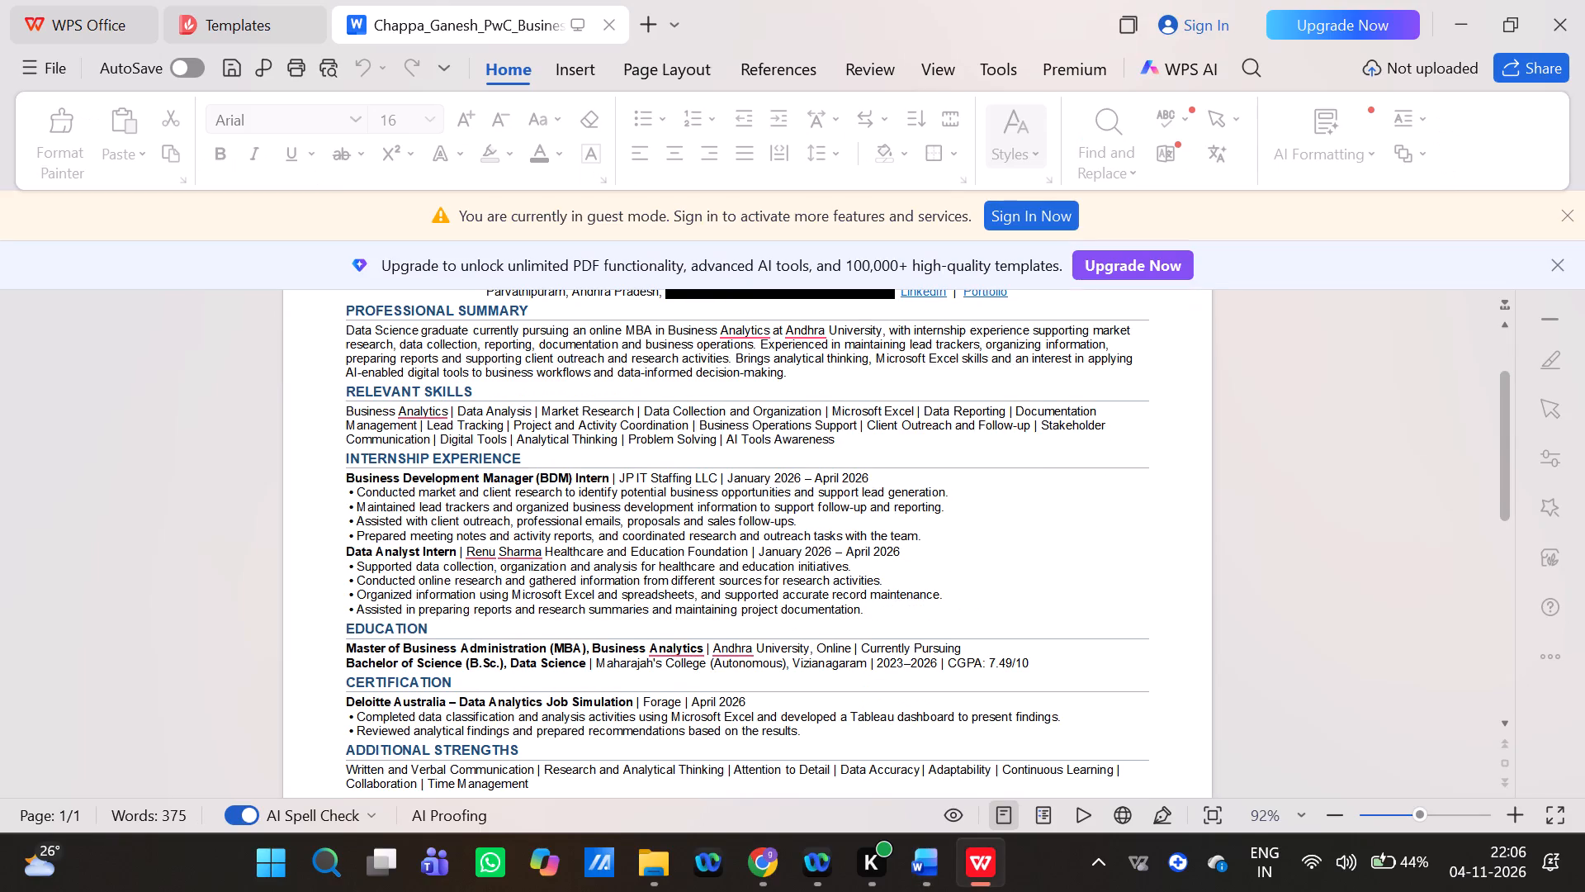
scroll(701, 513, up, 2)
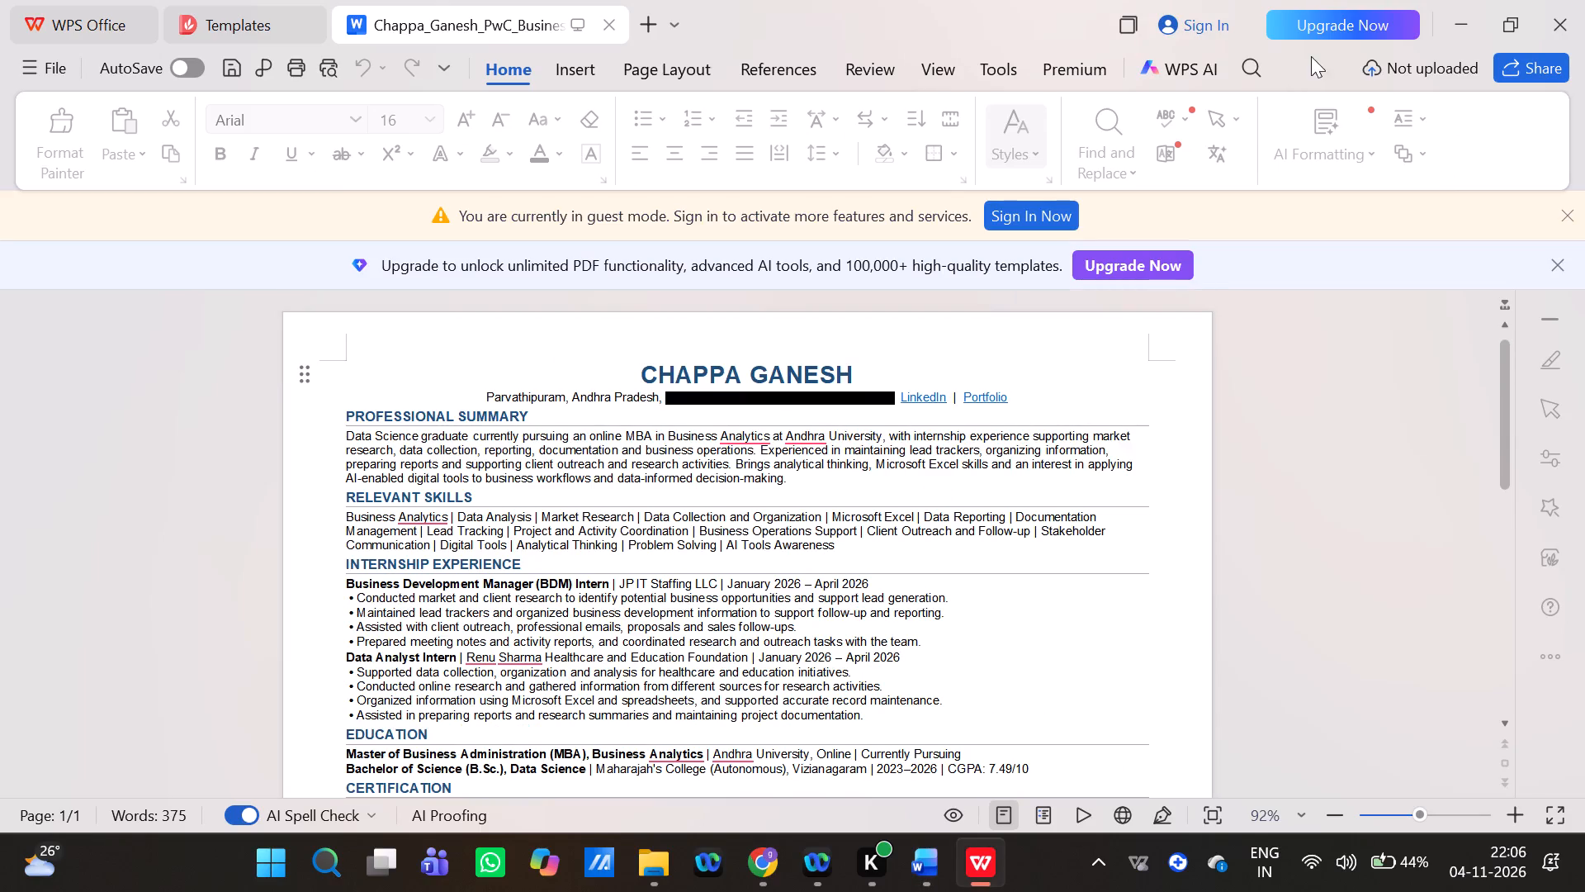
Close WPS Office and the earlier resume in Word, saving that resume's changes to the Downloads folder.
click(1584, 0)
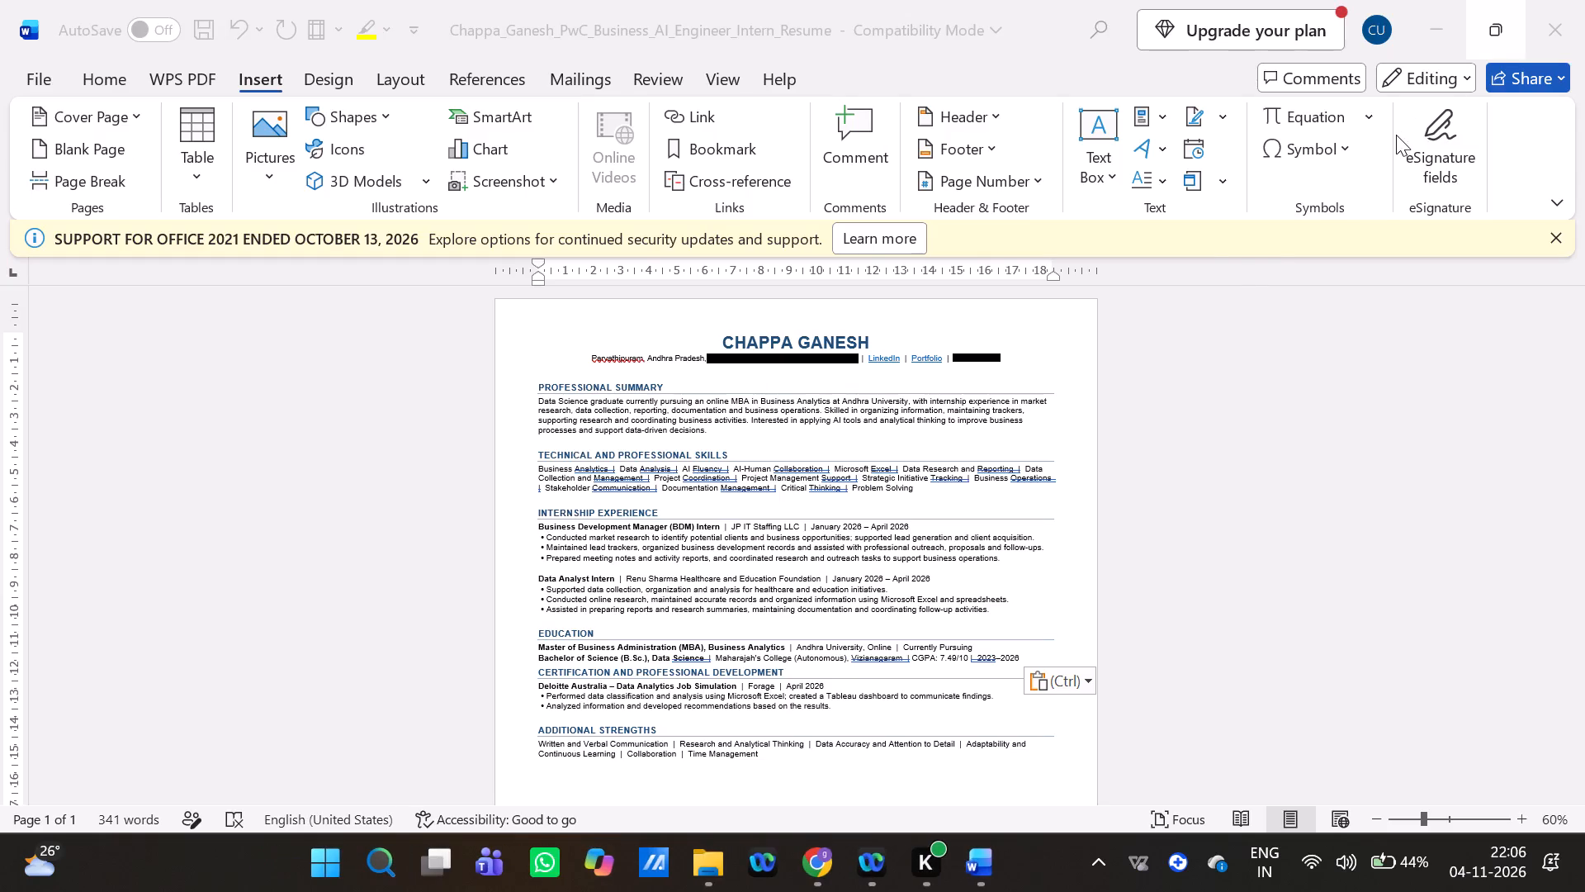
click(1584, 0)
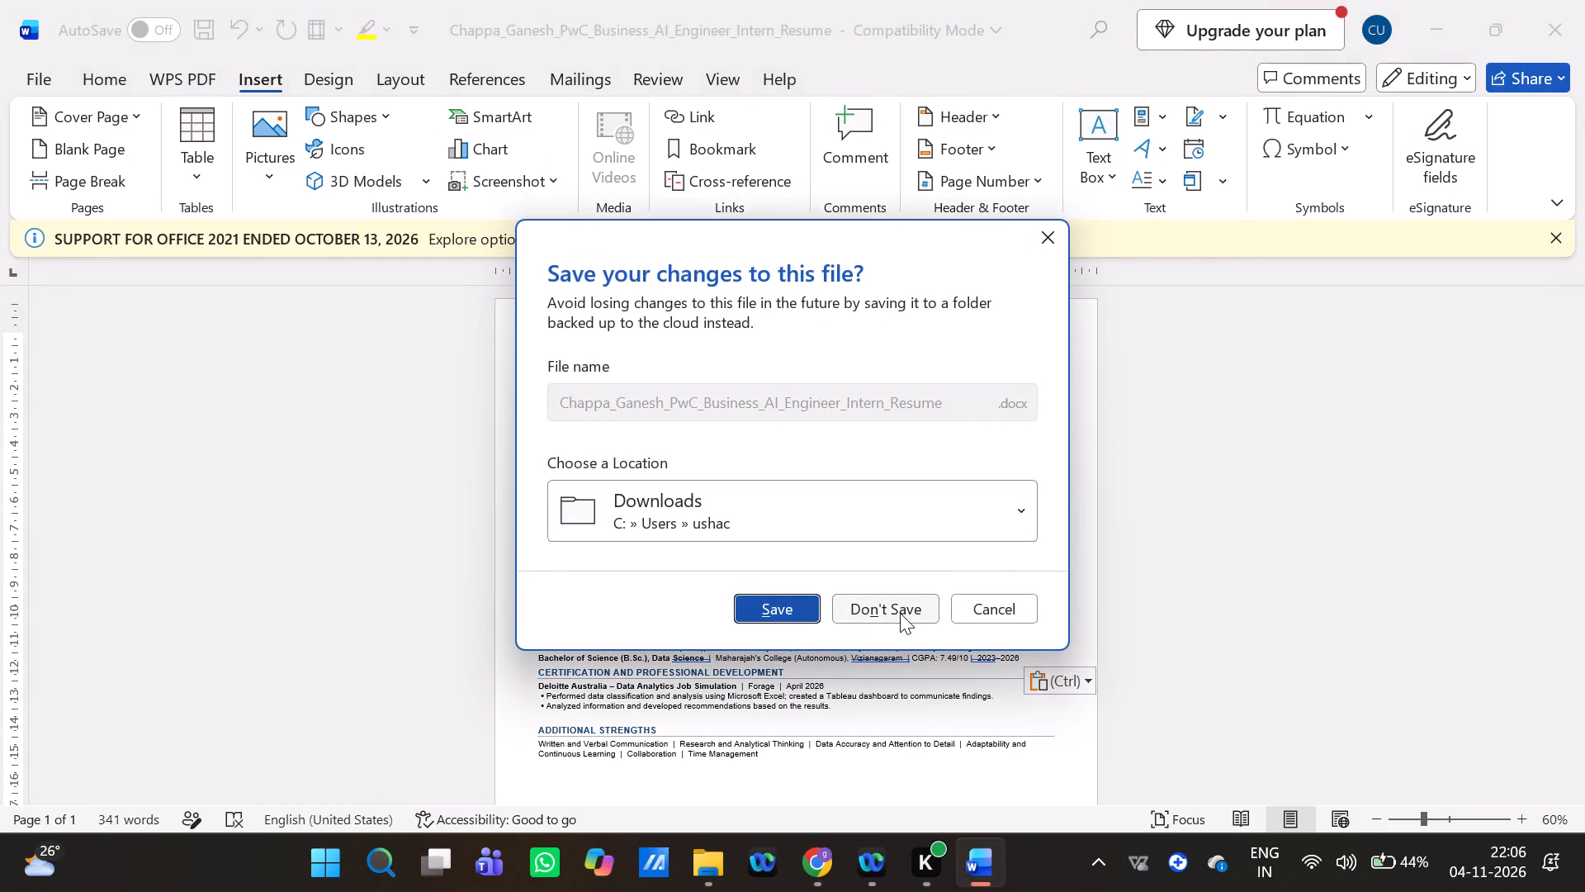
click(778, 616)
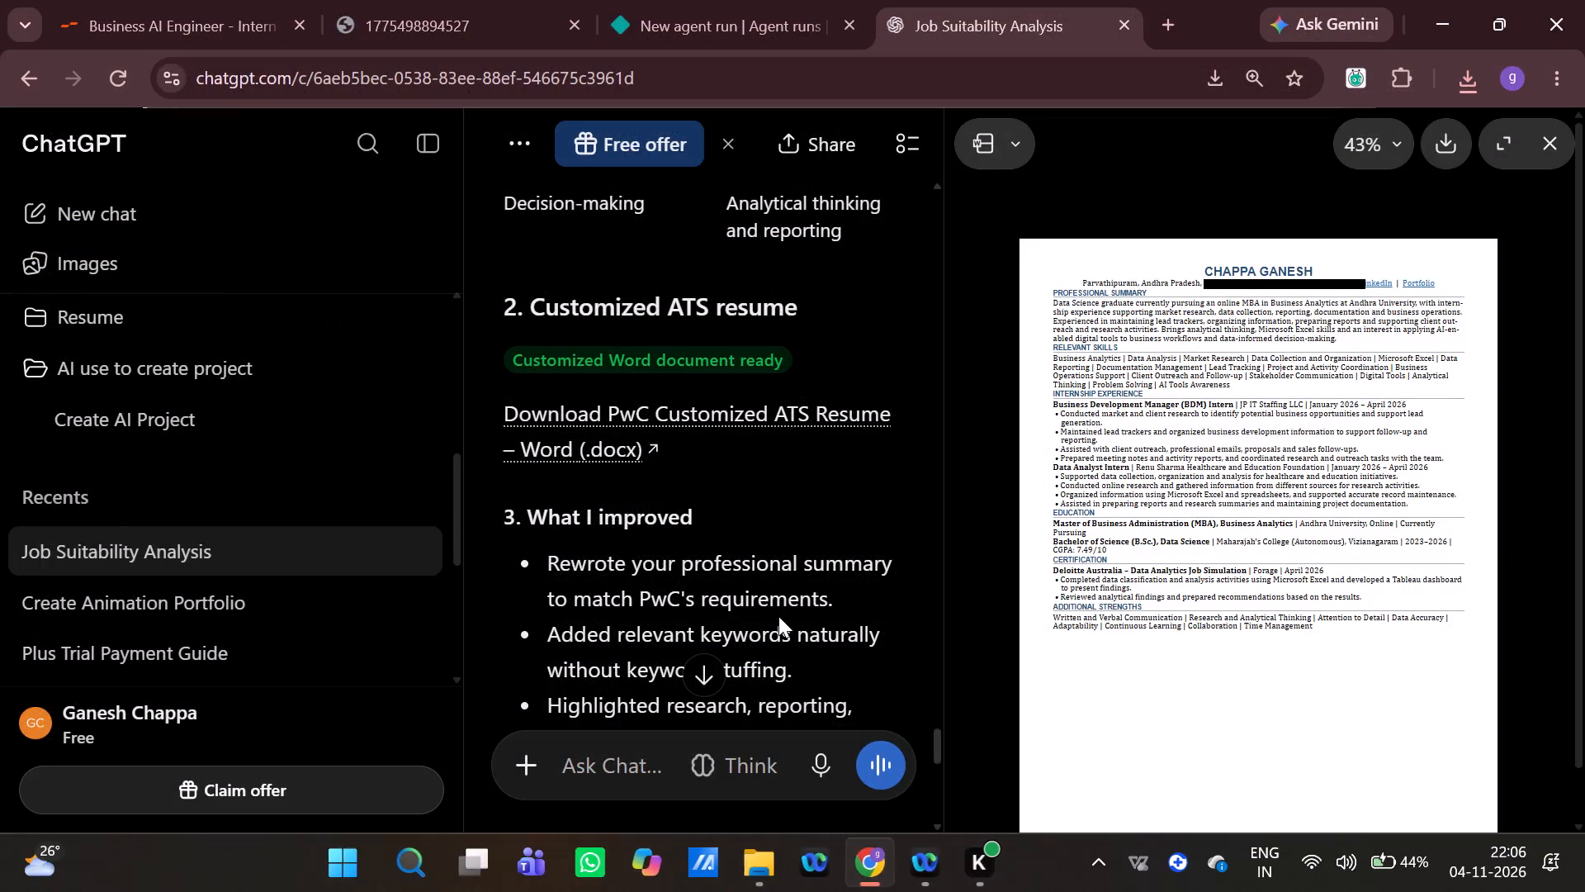
Locate the ATS_Customized resume in the Downloads folder and open it in Word.
click(1477, 83)
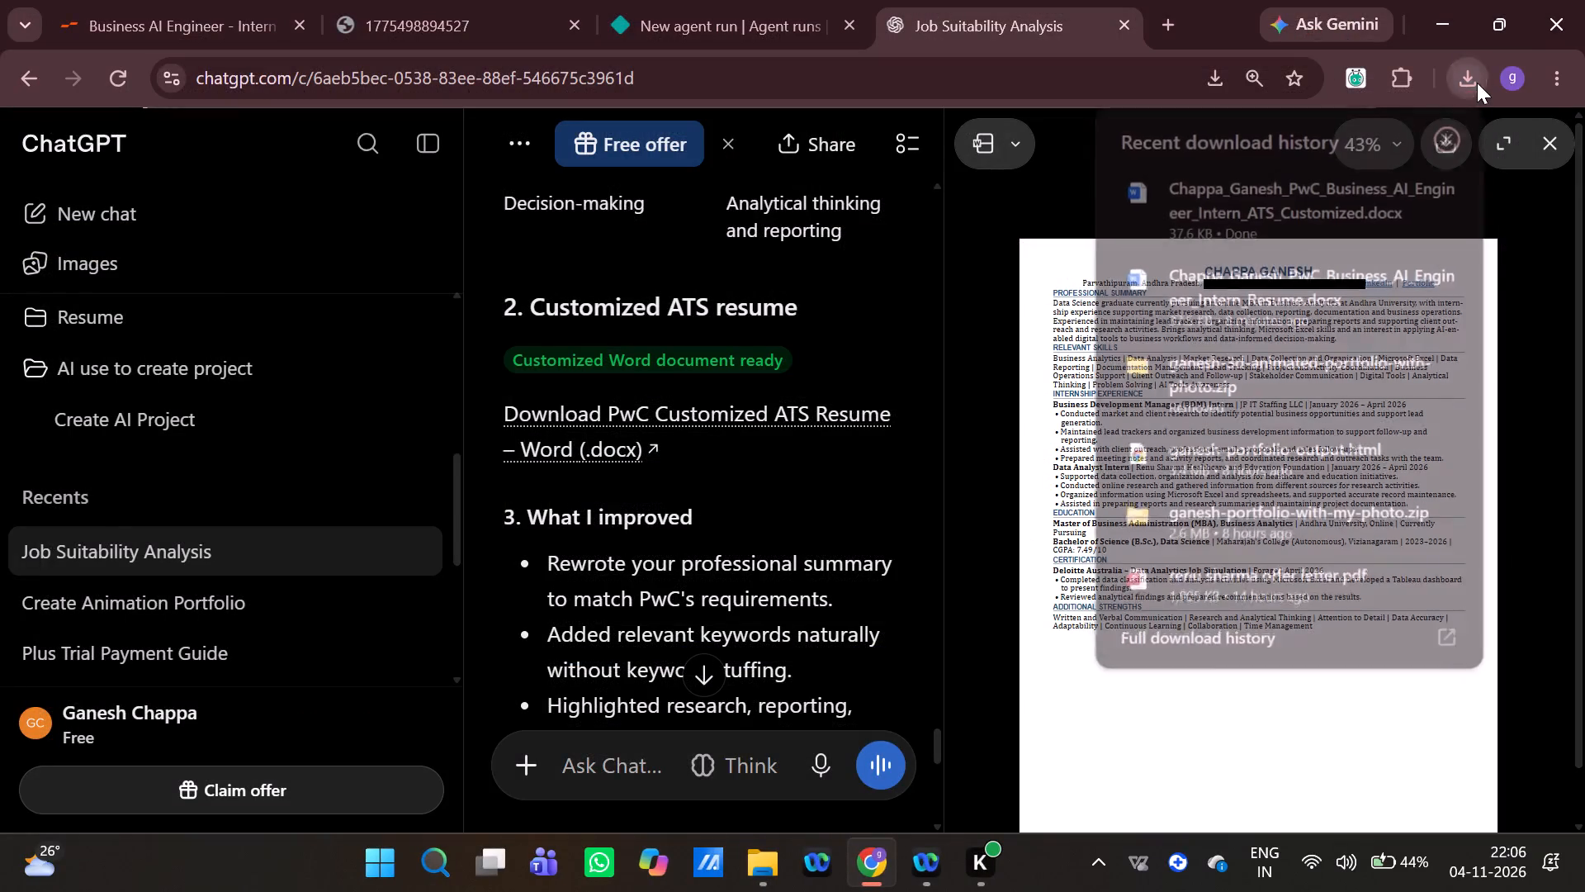
click(1399, 183)
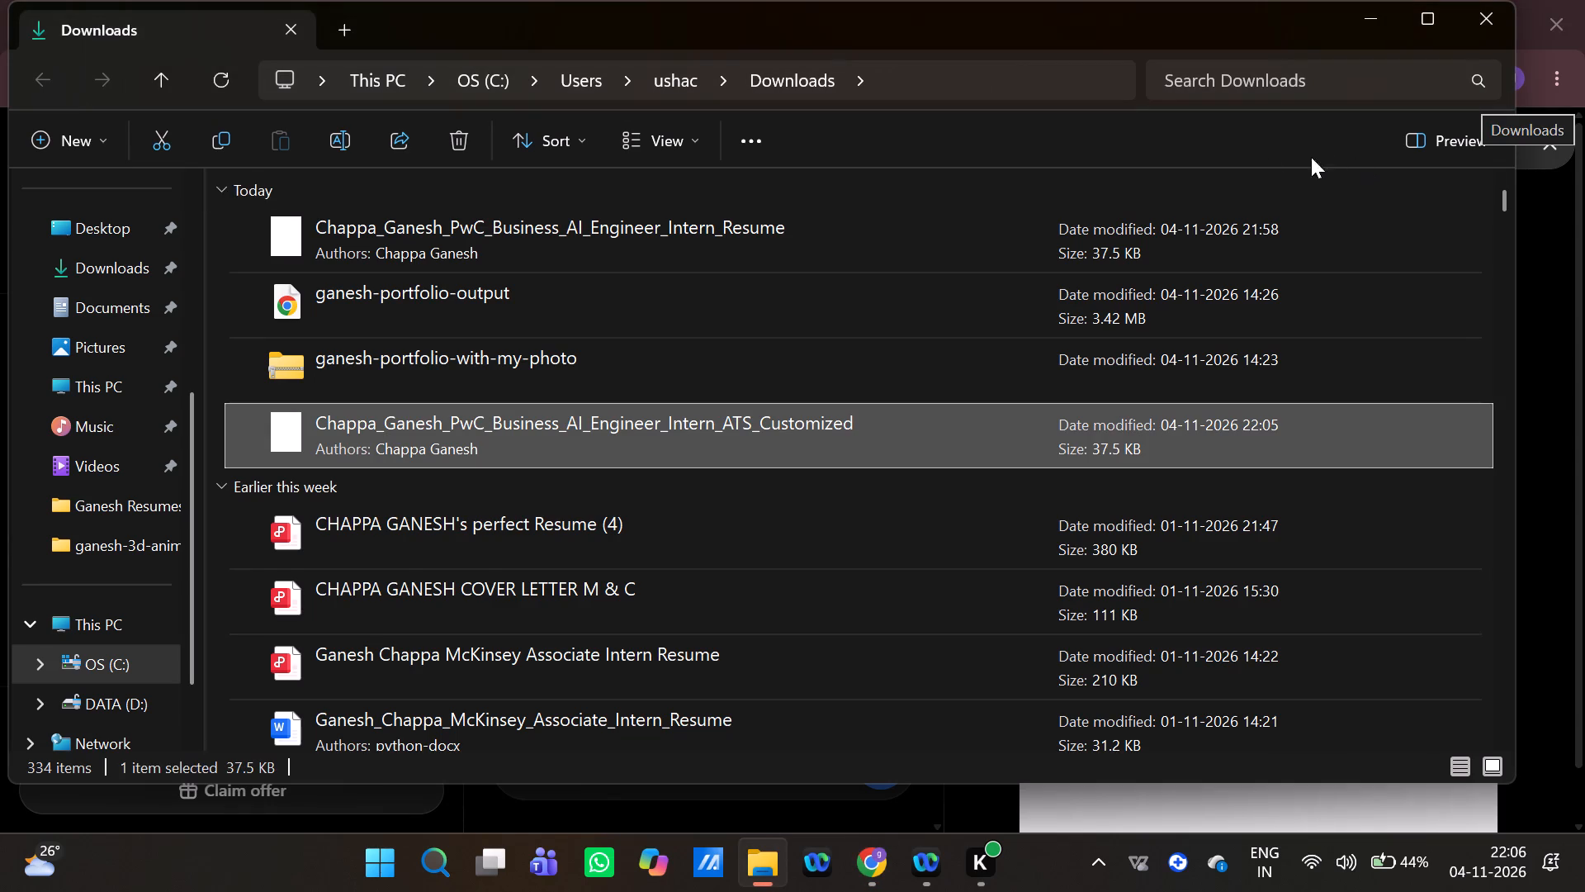
right_click(701, 426)
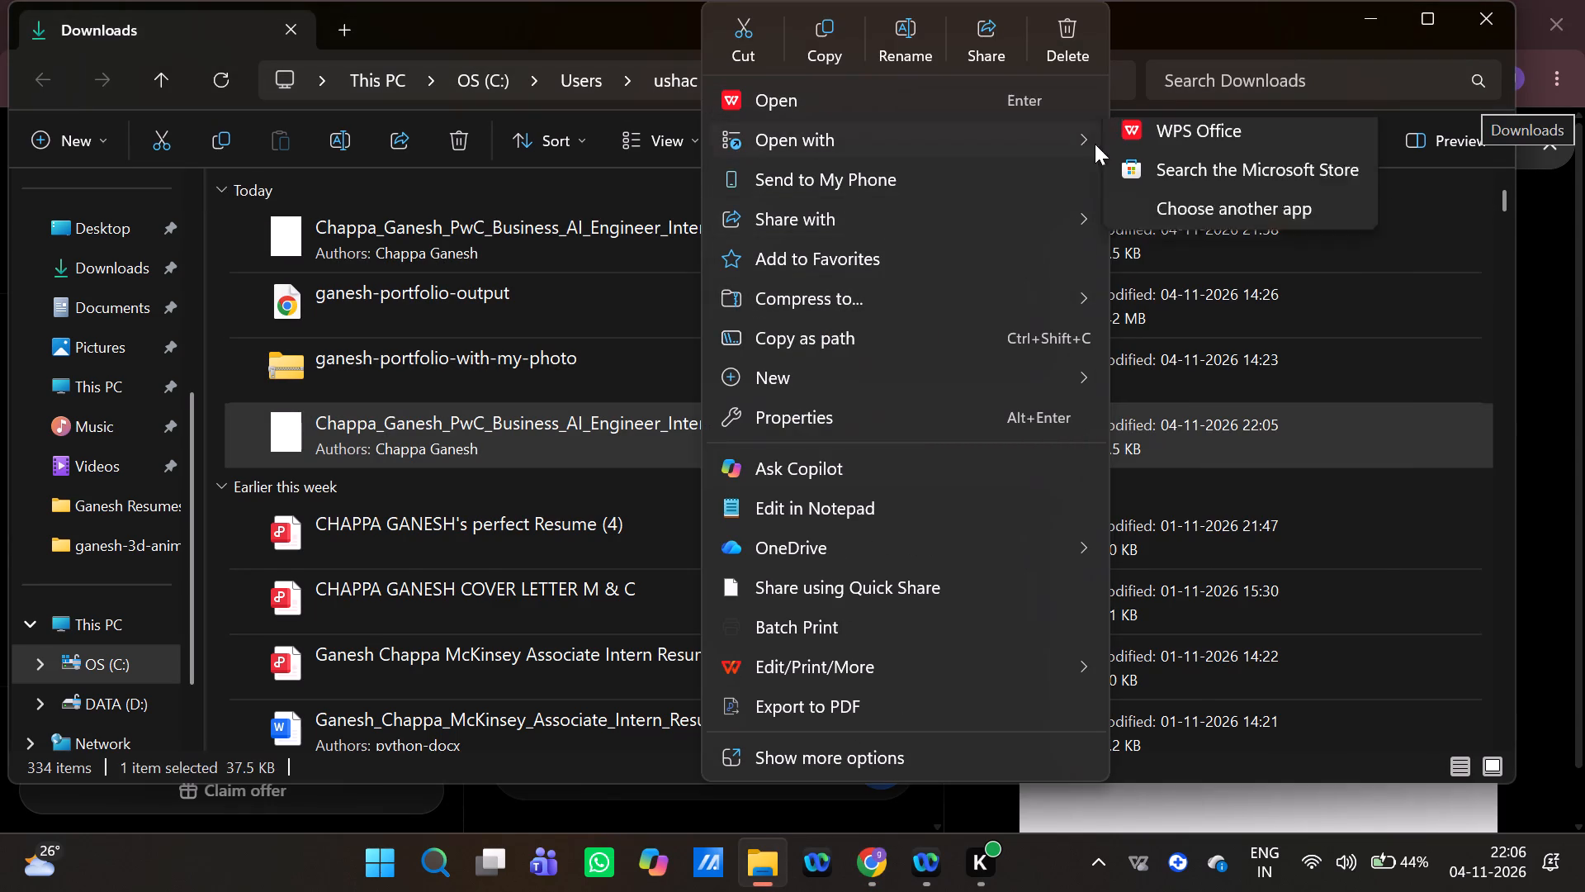
click(1141, 140)
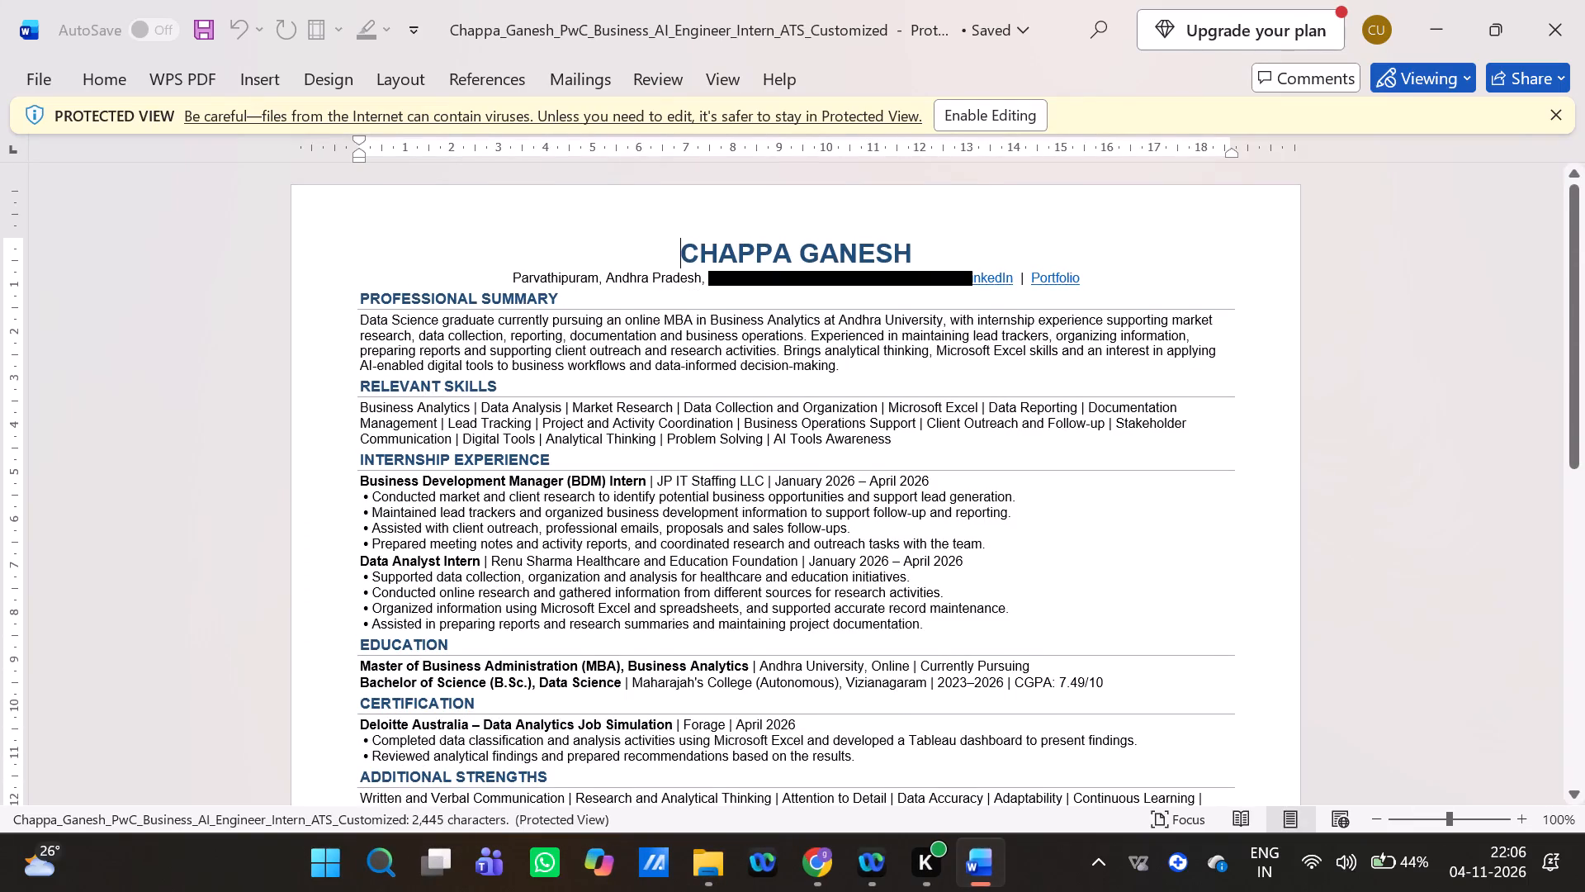
Try to add a space after Portfolio in the contact line and copy the vertical-bar separator between LinkedIn and Portfolio.
click(1085, 276)
key(space)
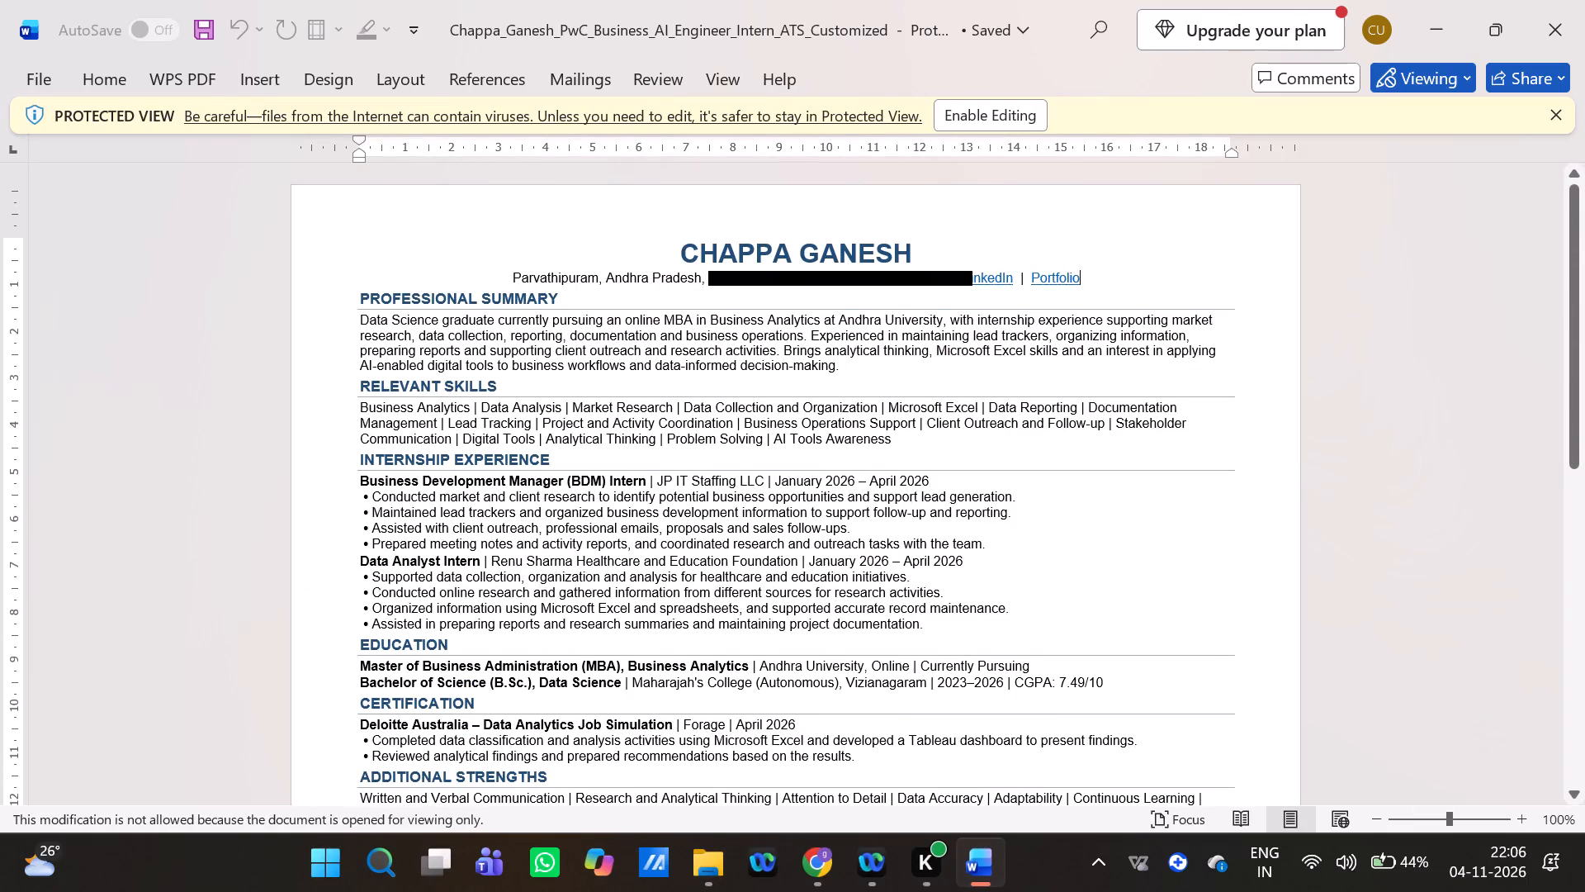
double_click(1022, 278)
key(ctrl+c)
click(1100, 290)
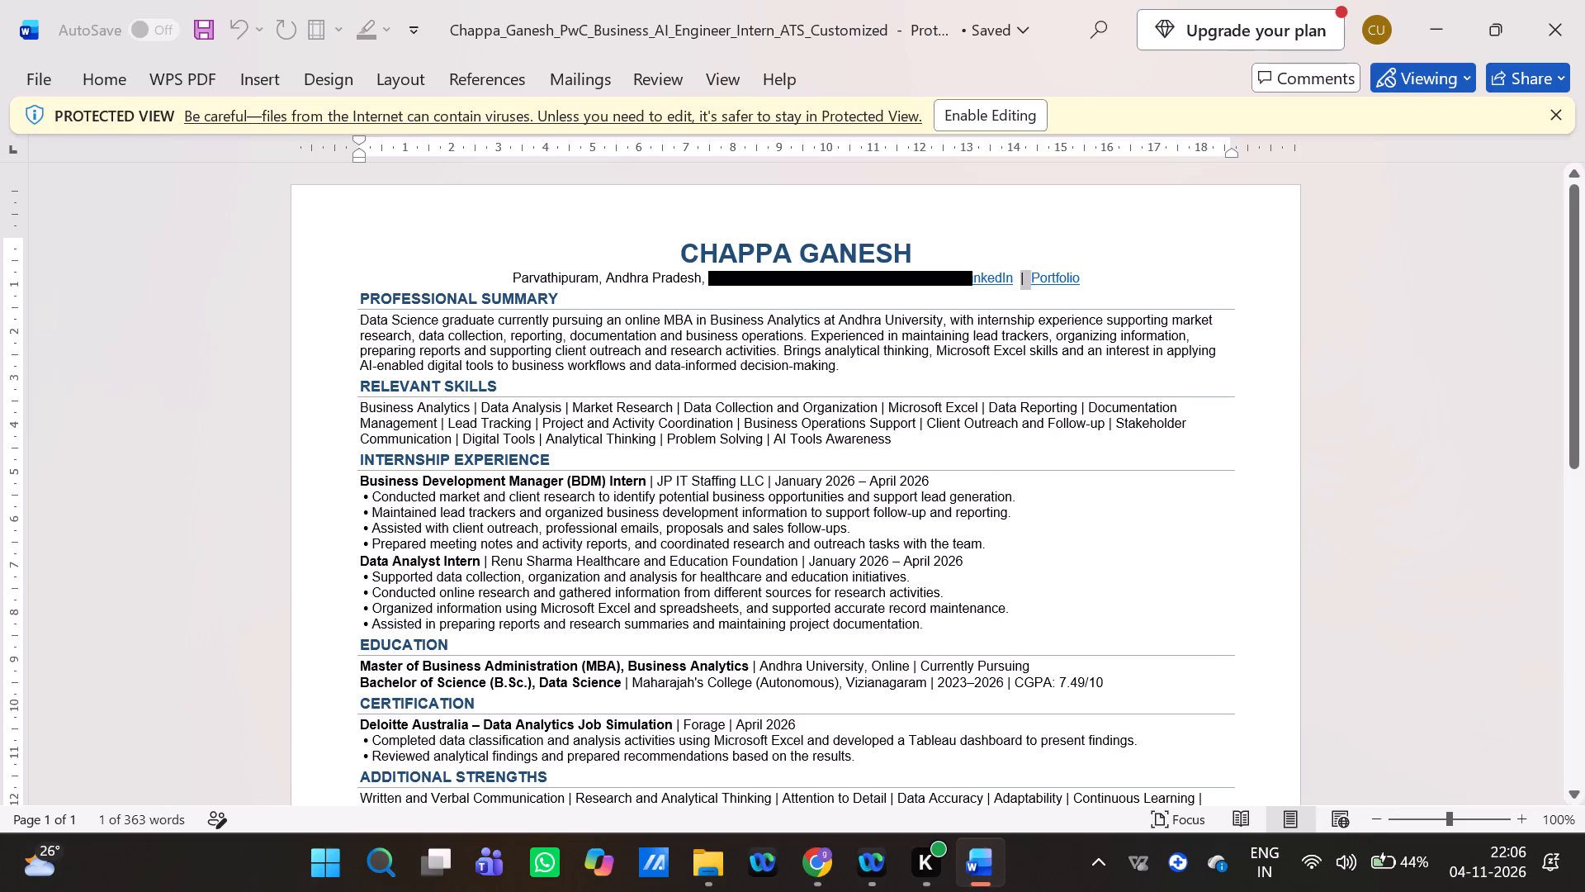
click(1100, 290)
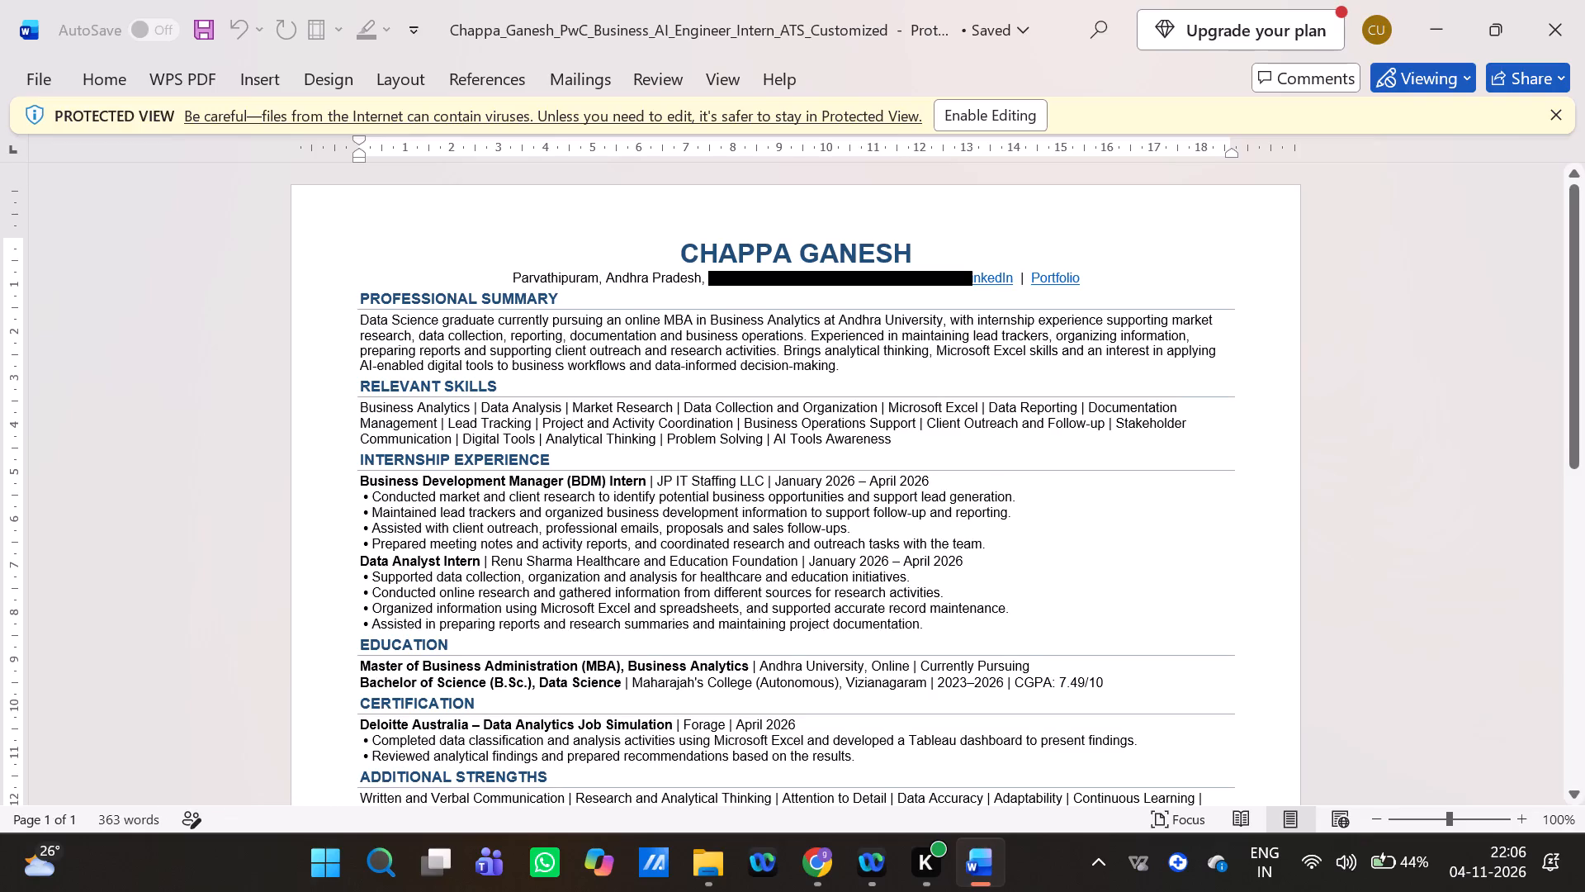
Enable editing of the customized resume and place the cursor after Portfolio at the end of the contact line.
click(967, 110)
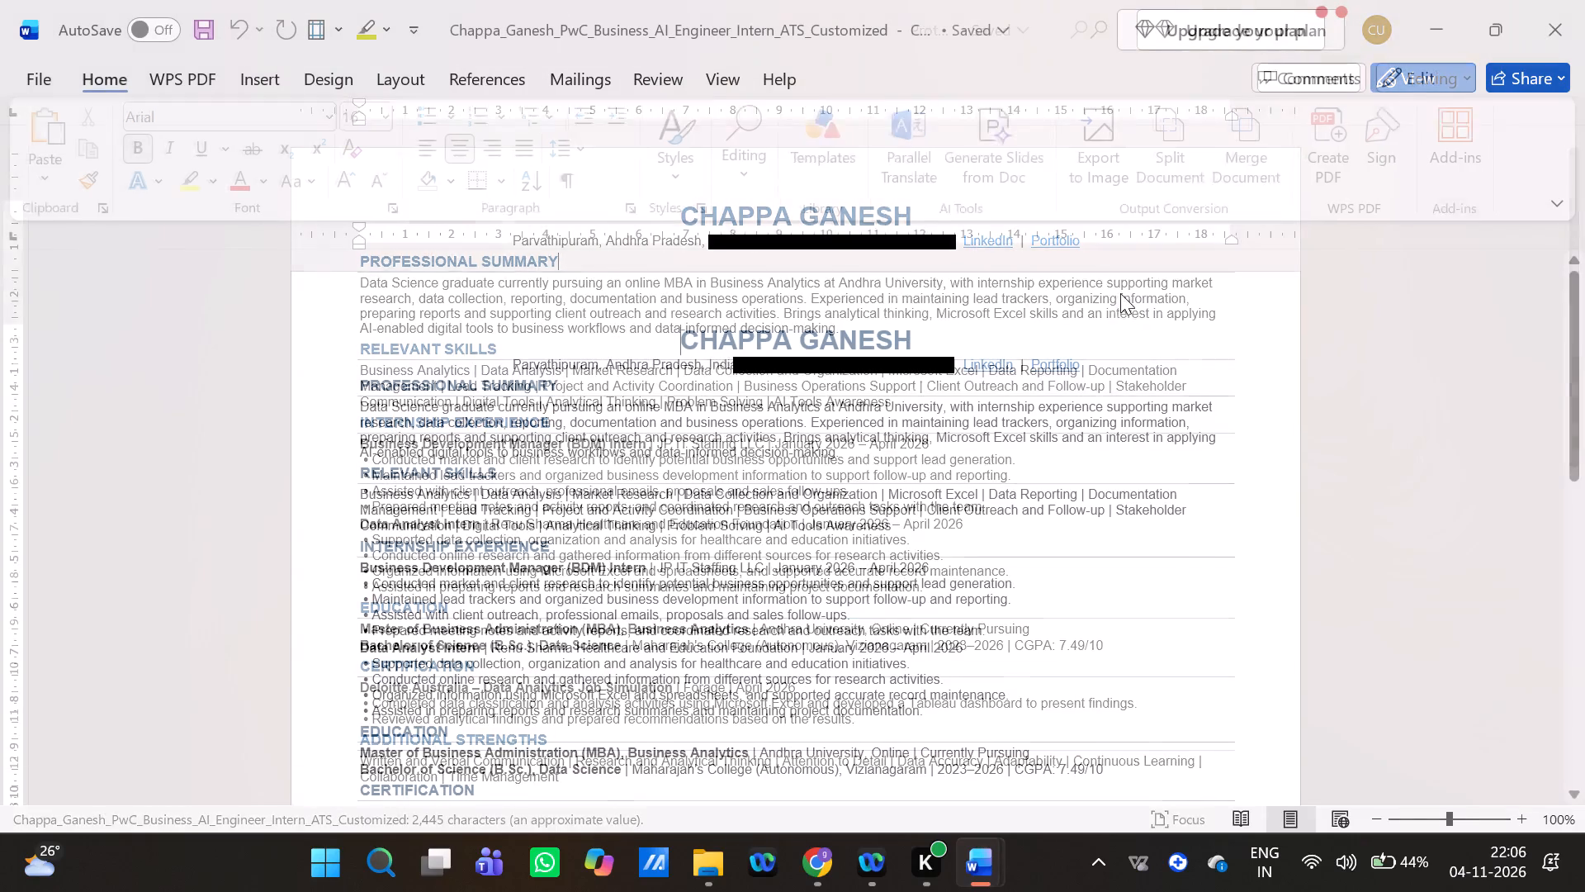
click(1093, 370)
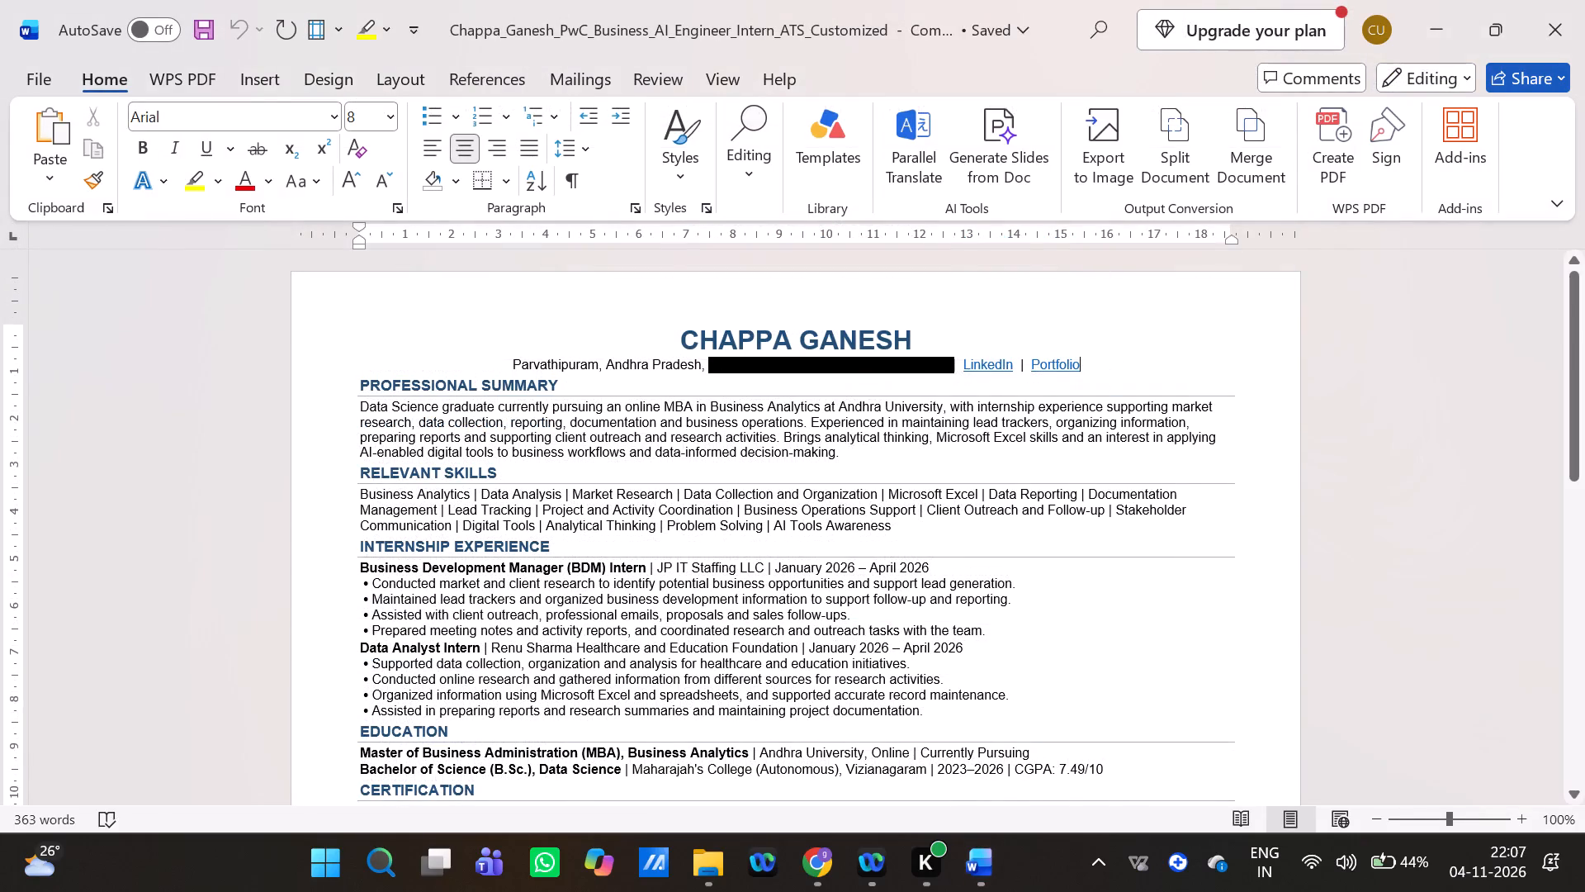
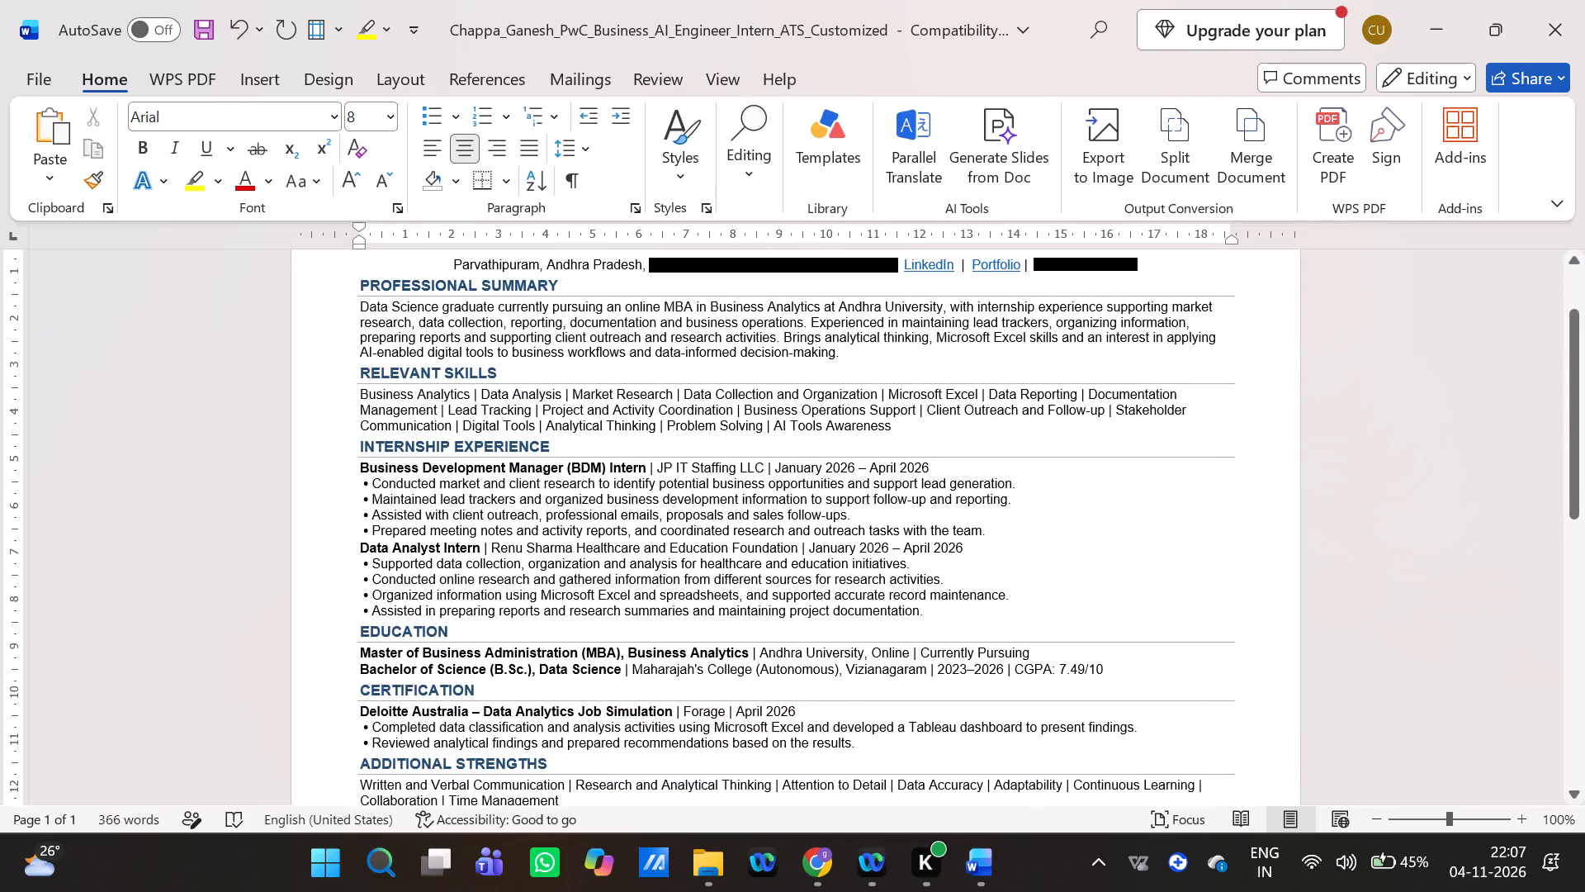
Insert a blank line after the contact line, the professional summary, the relevant skills and the Business Development Manager internship entry.
click(1151, 263)
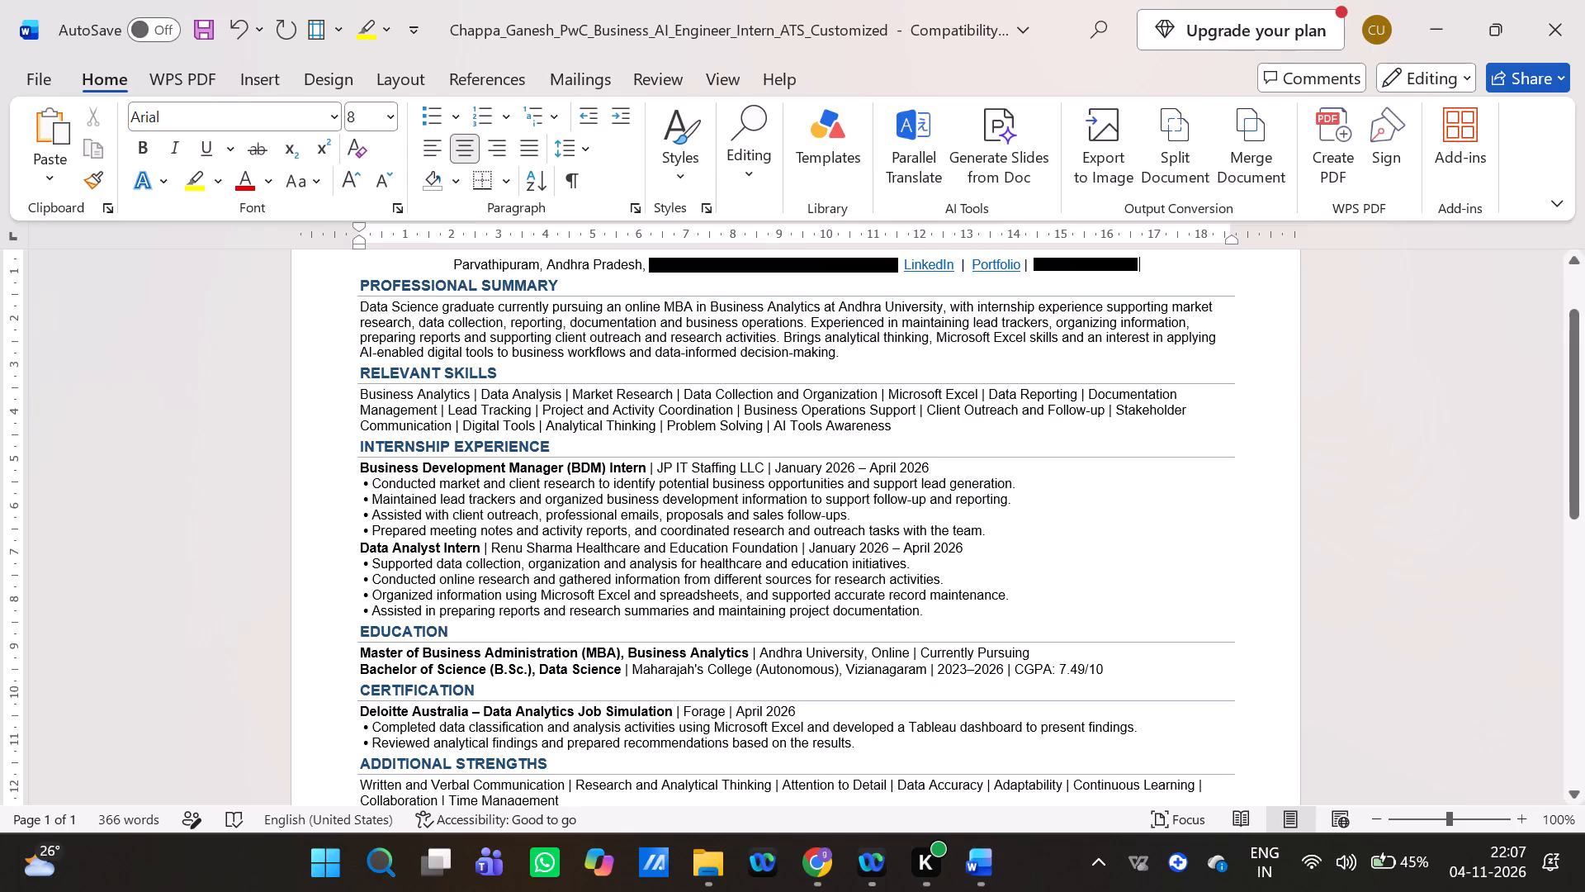
key(Return)
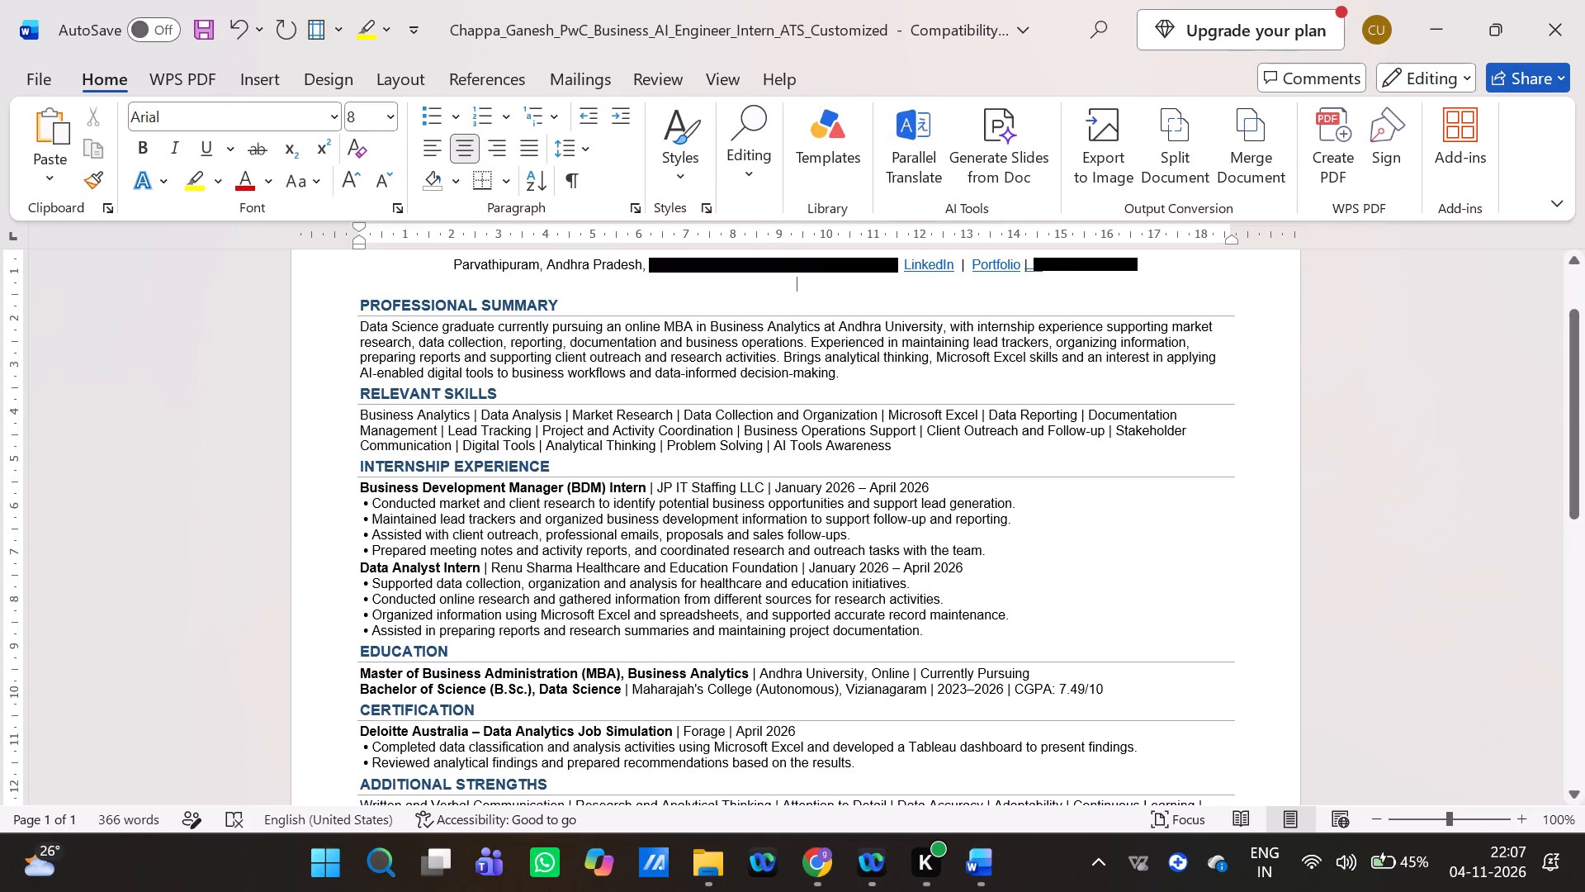
click(849, 381)
key(Return)
click(906, 459)
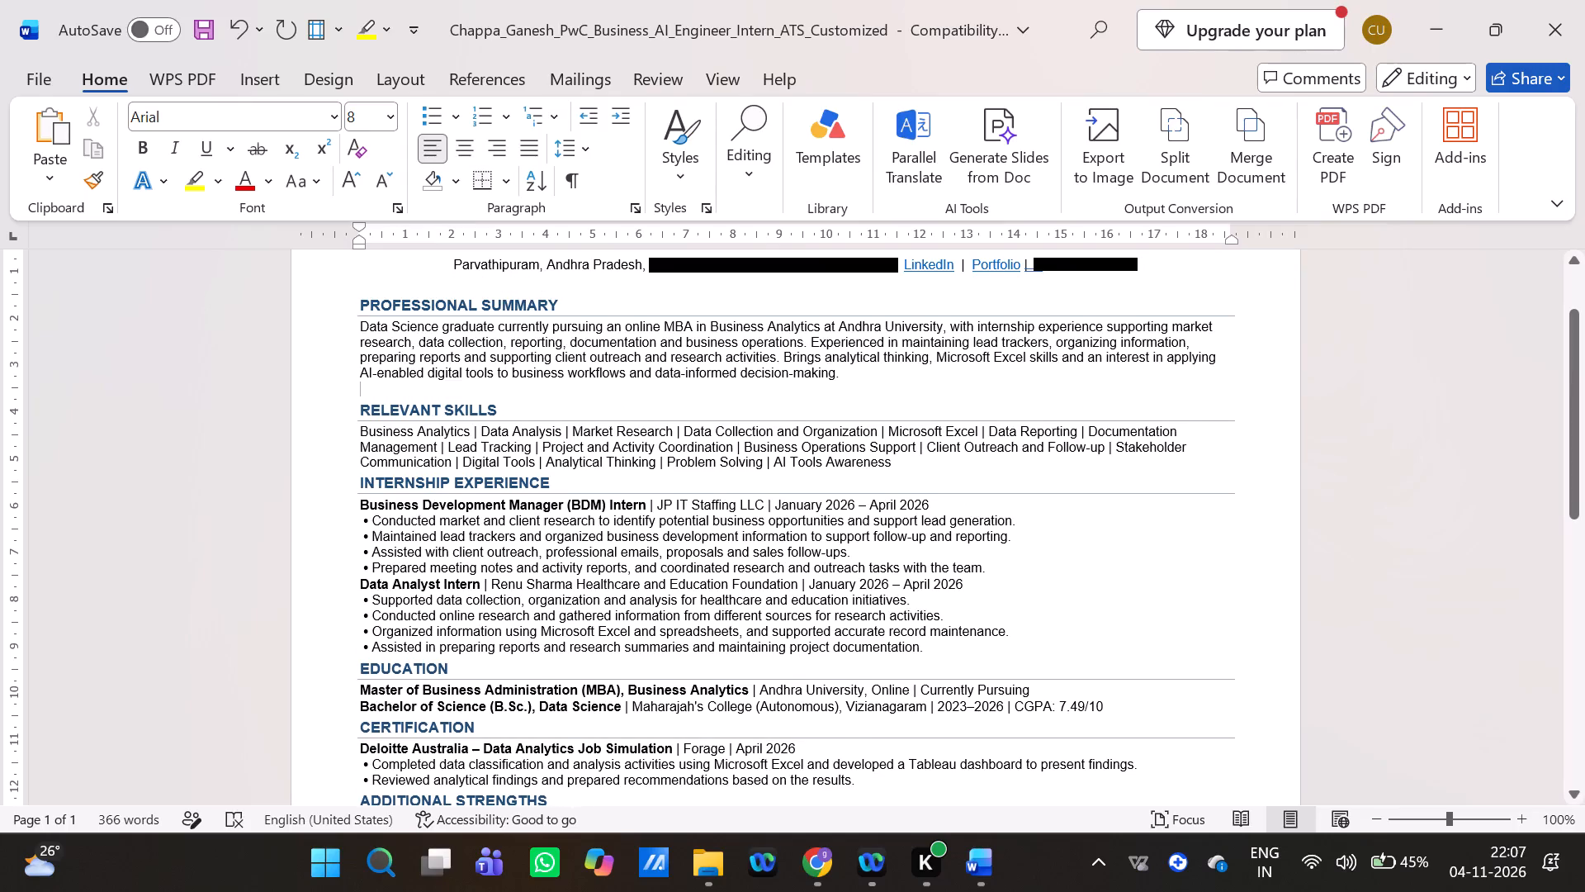
key(Return)
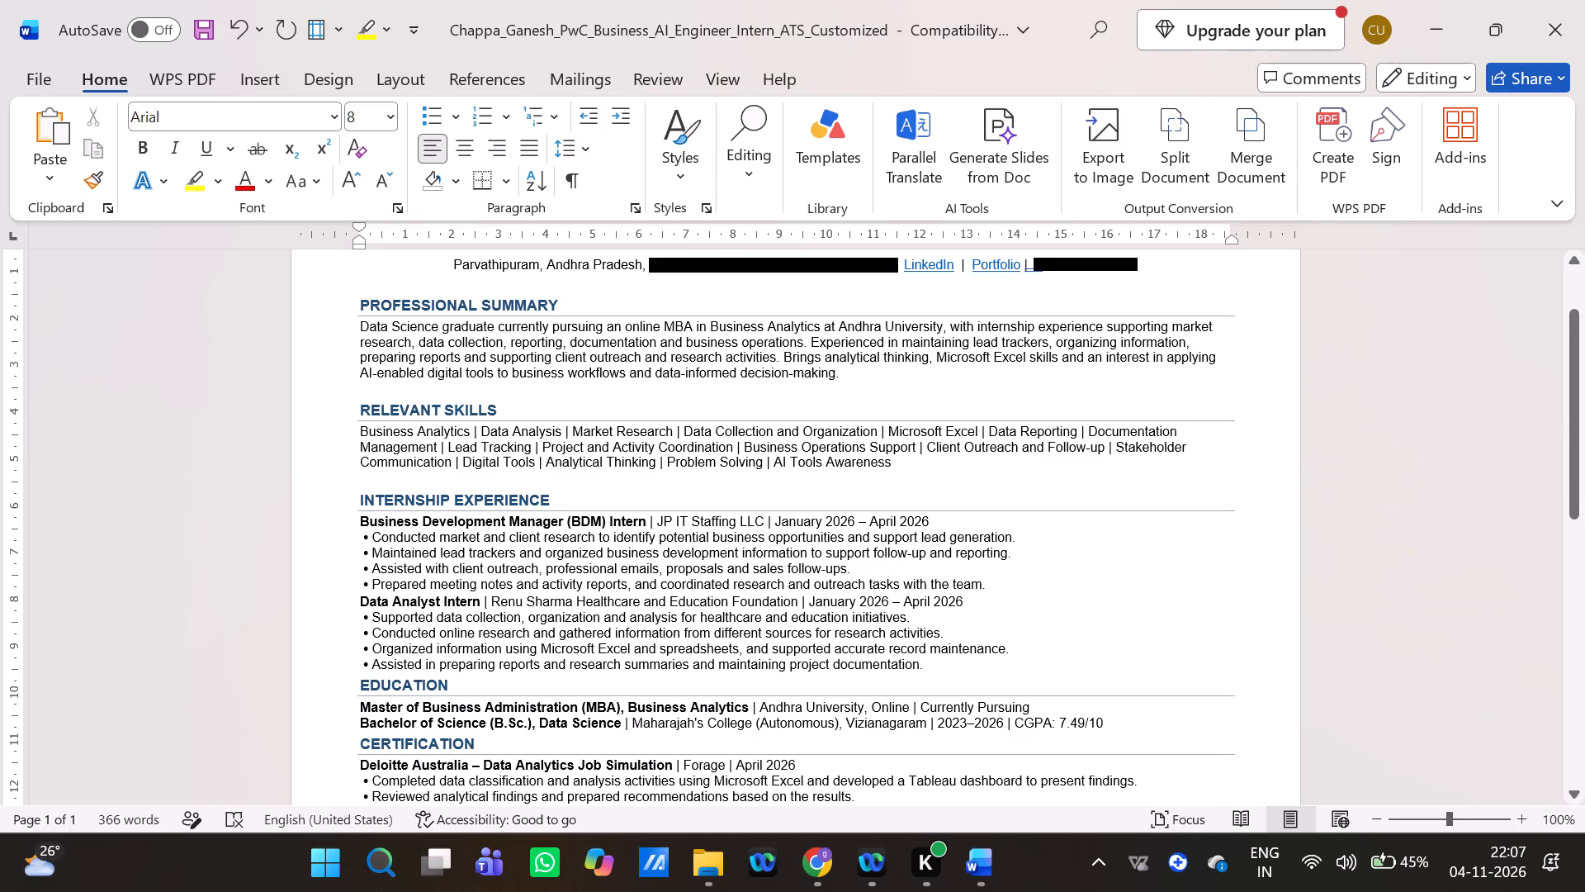
click(1001, 577)
key(Return)
Insert a blank line after the Data Analyst Intern entry, the education entries and the Deloitte certification entry.
scroll(1001, 577, down, 1)
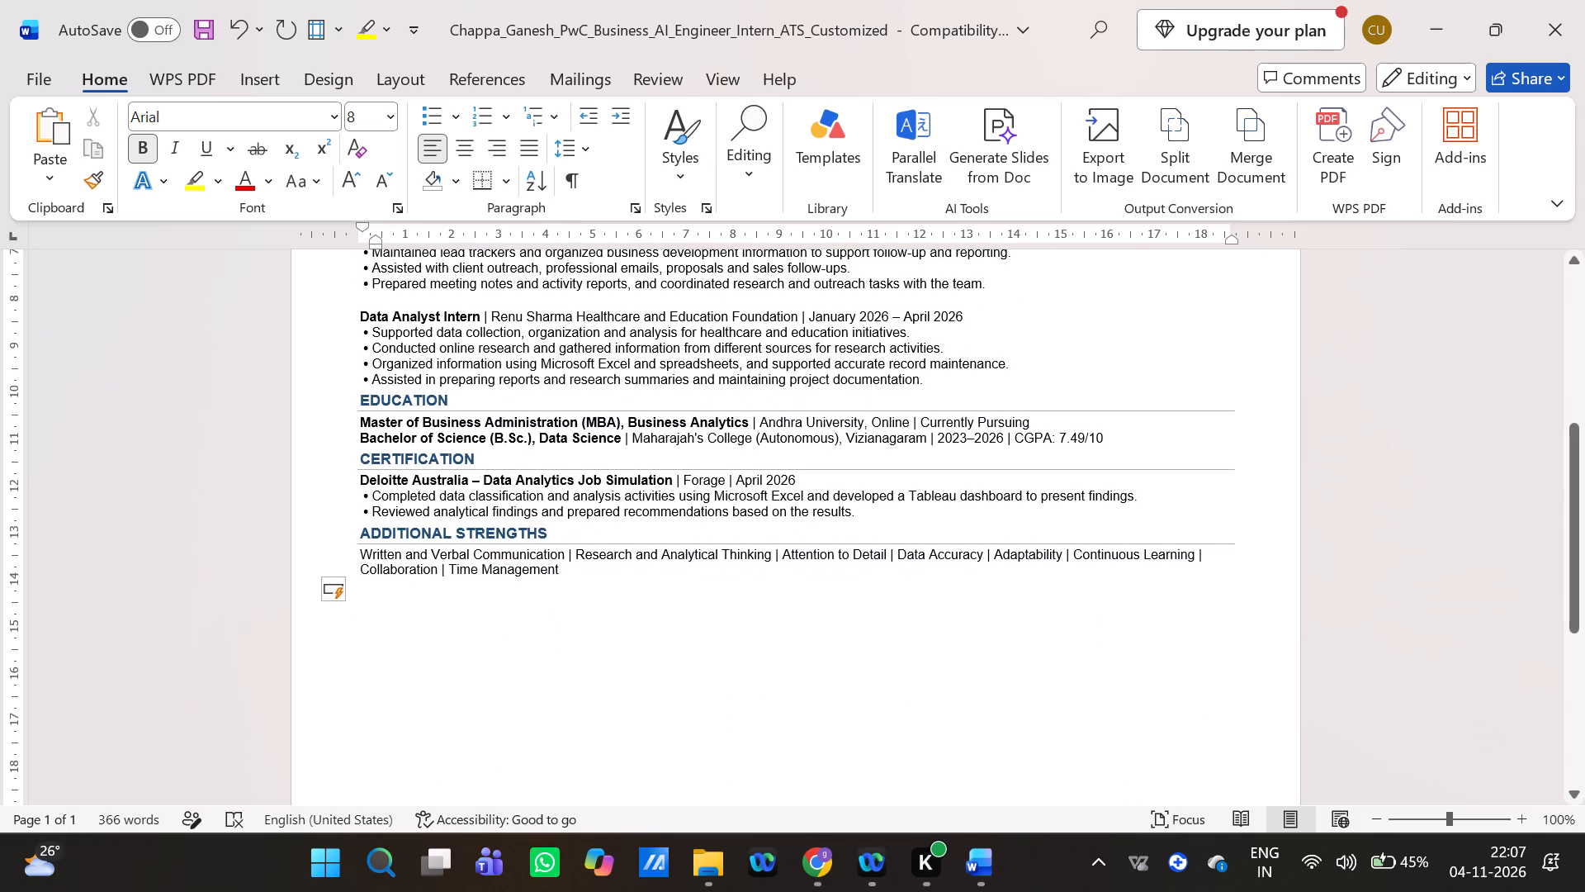
click(944, 382)
key(Return)
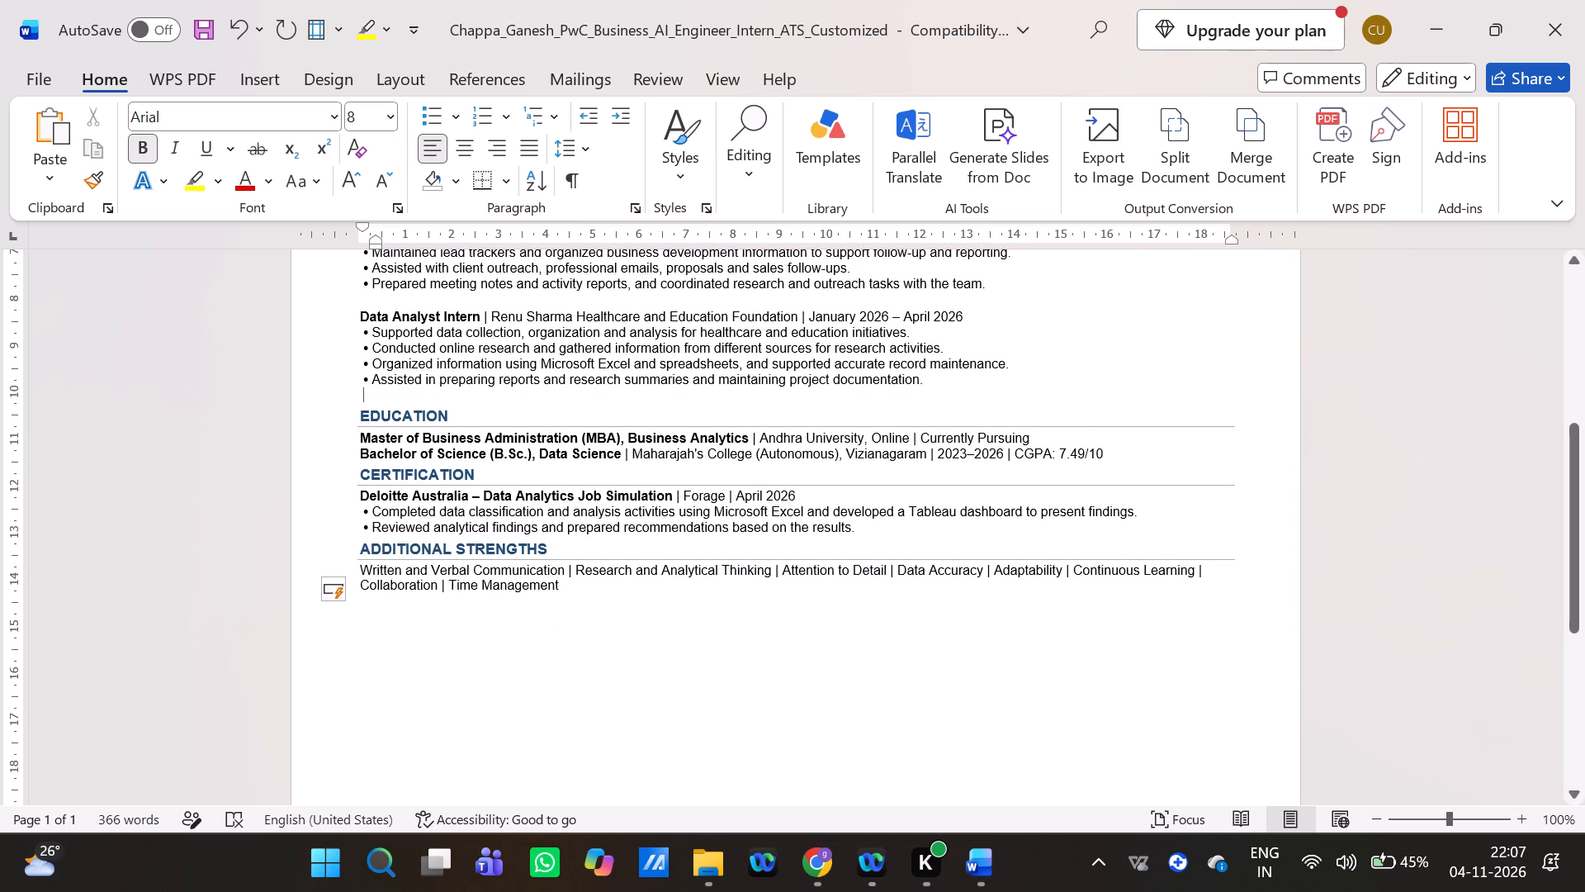
click(1126, 445)
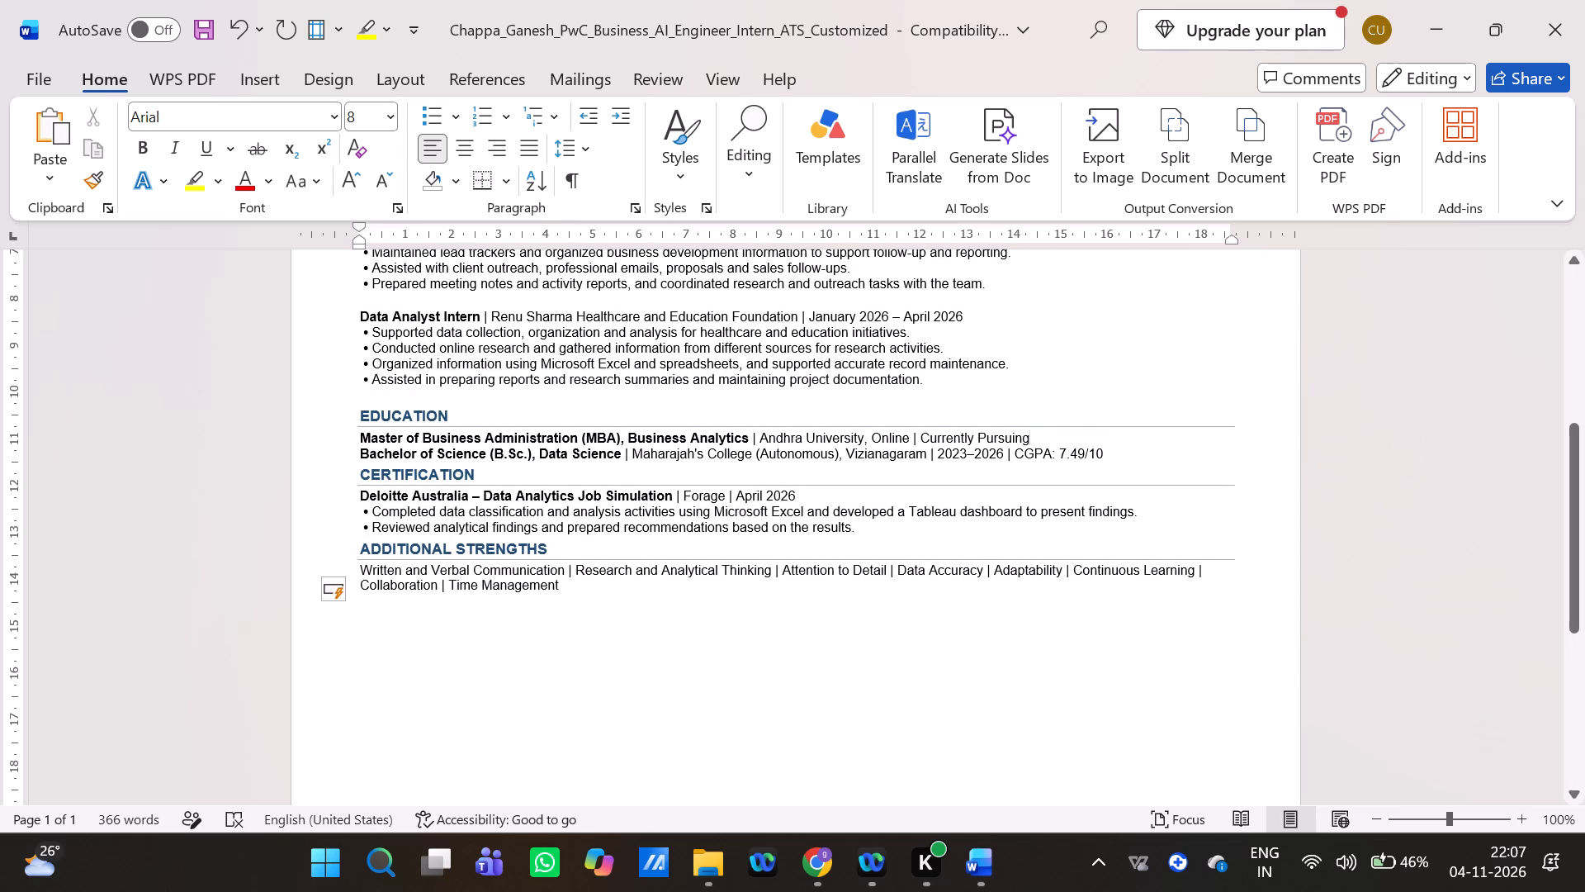
click(1122, 450)
key(Return)
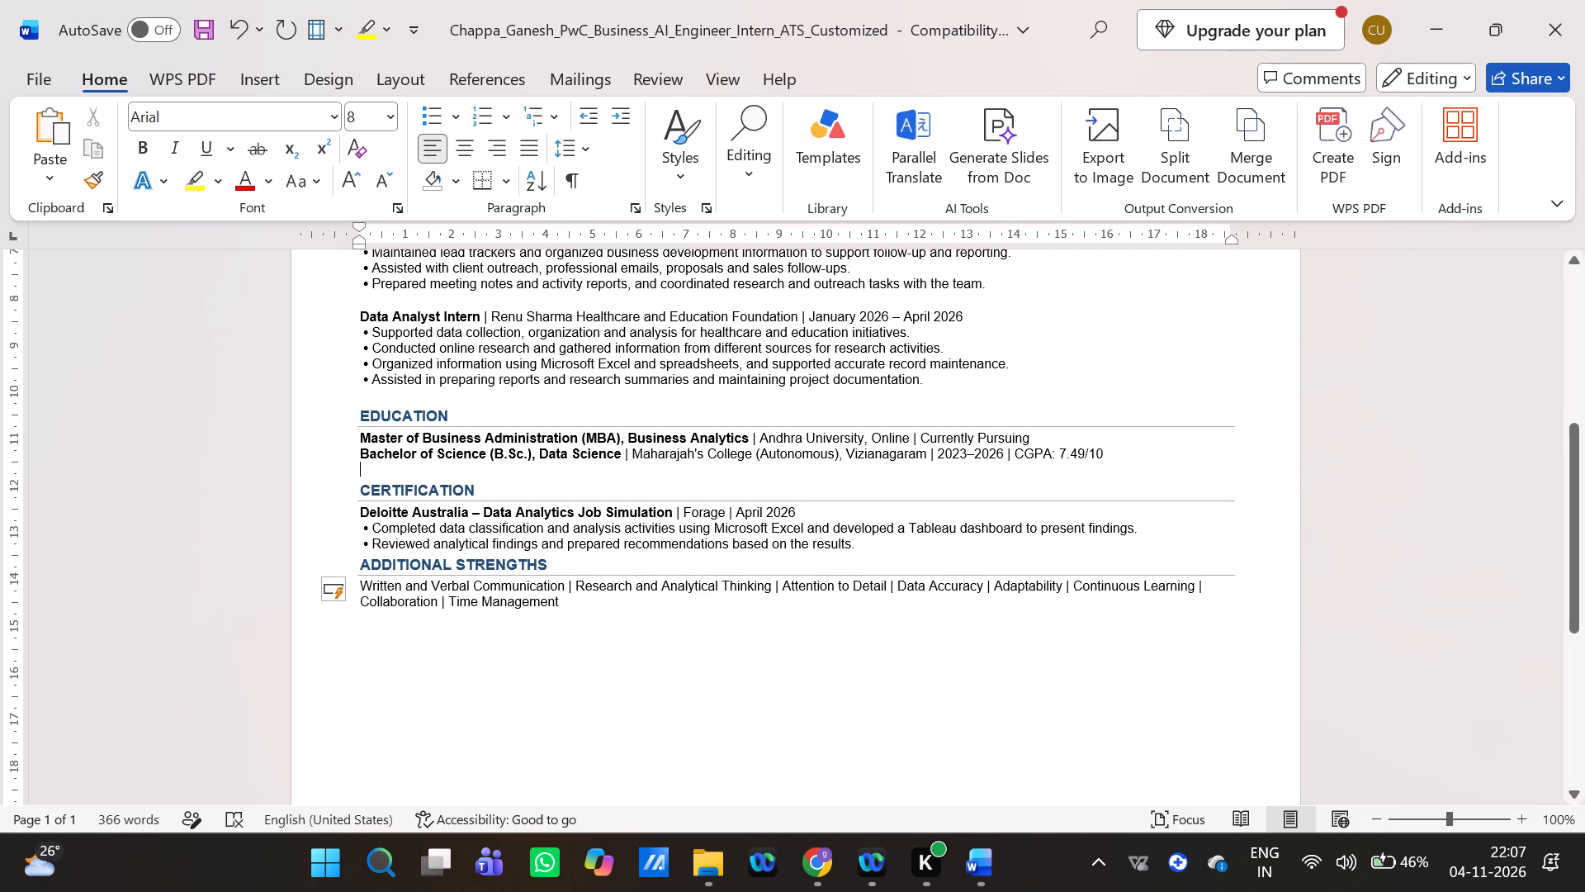
click(873, 548)
key(Return)
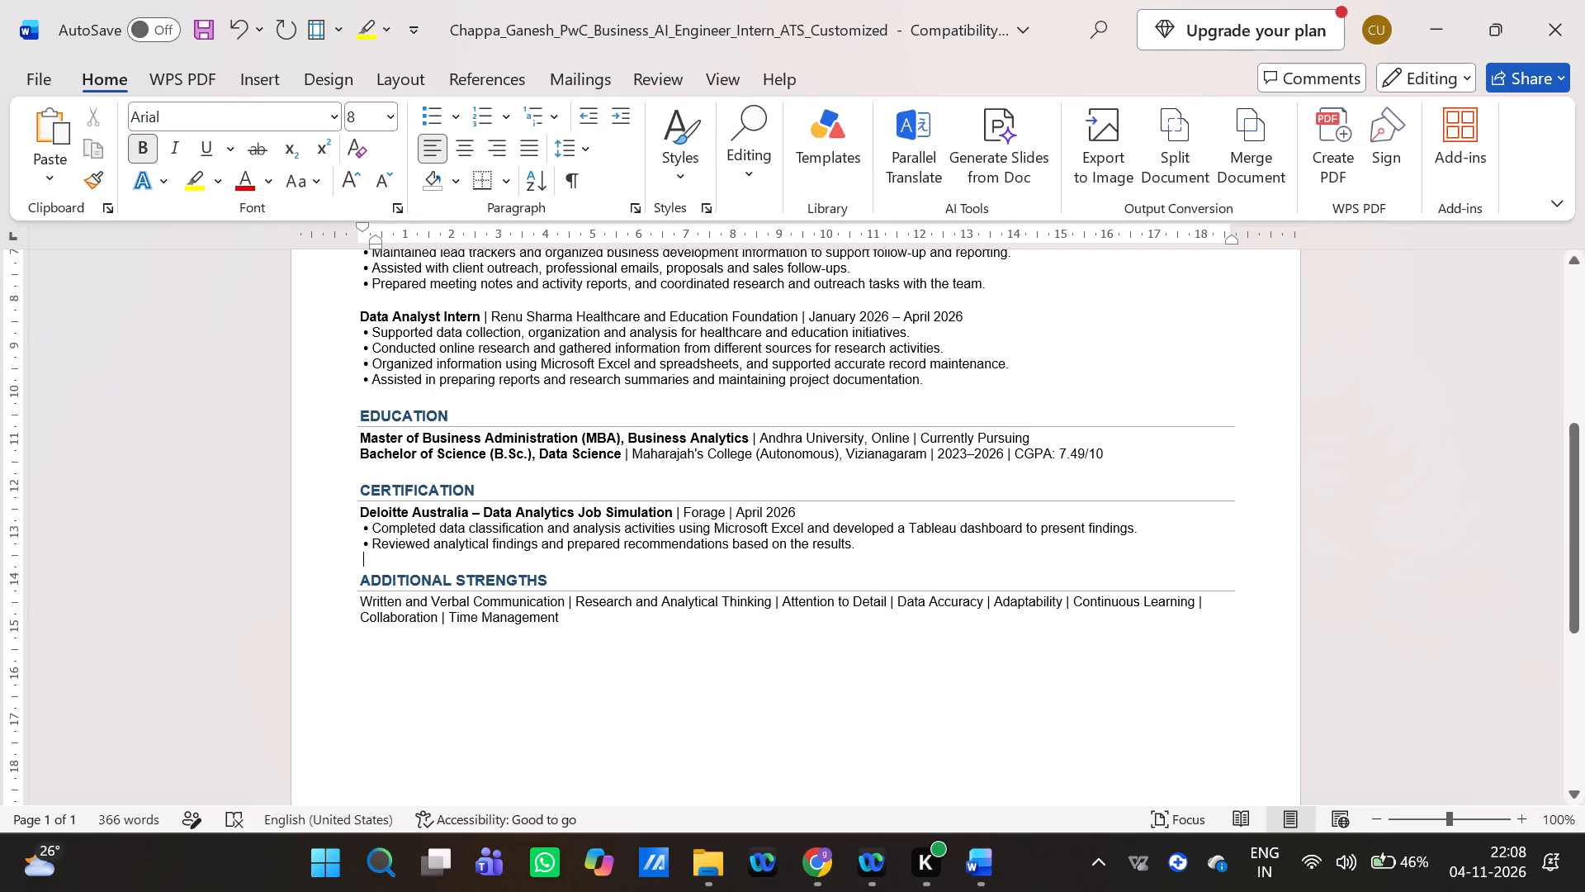
Review the section spacing across the whole resume page at a reduced zoom.
scroll(924, 572, down, 6)
scroll(924, 572, up, 2)
ctrl+scroll(924, 572, down, 5)
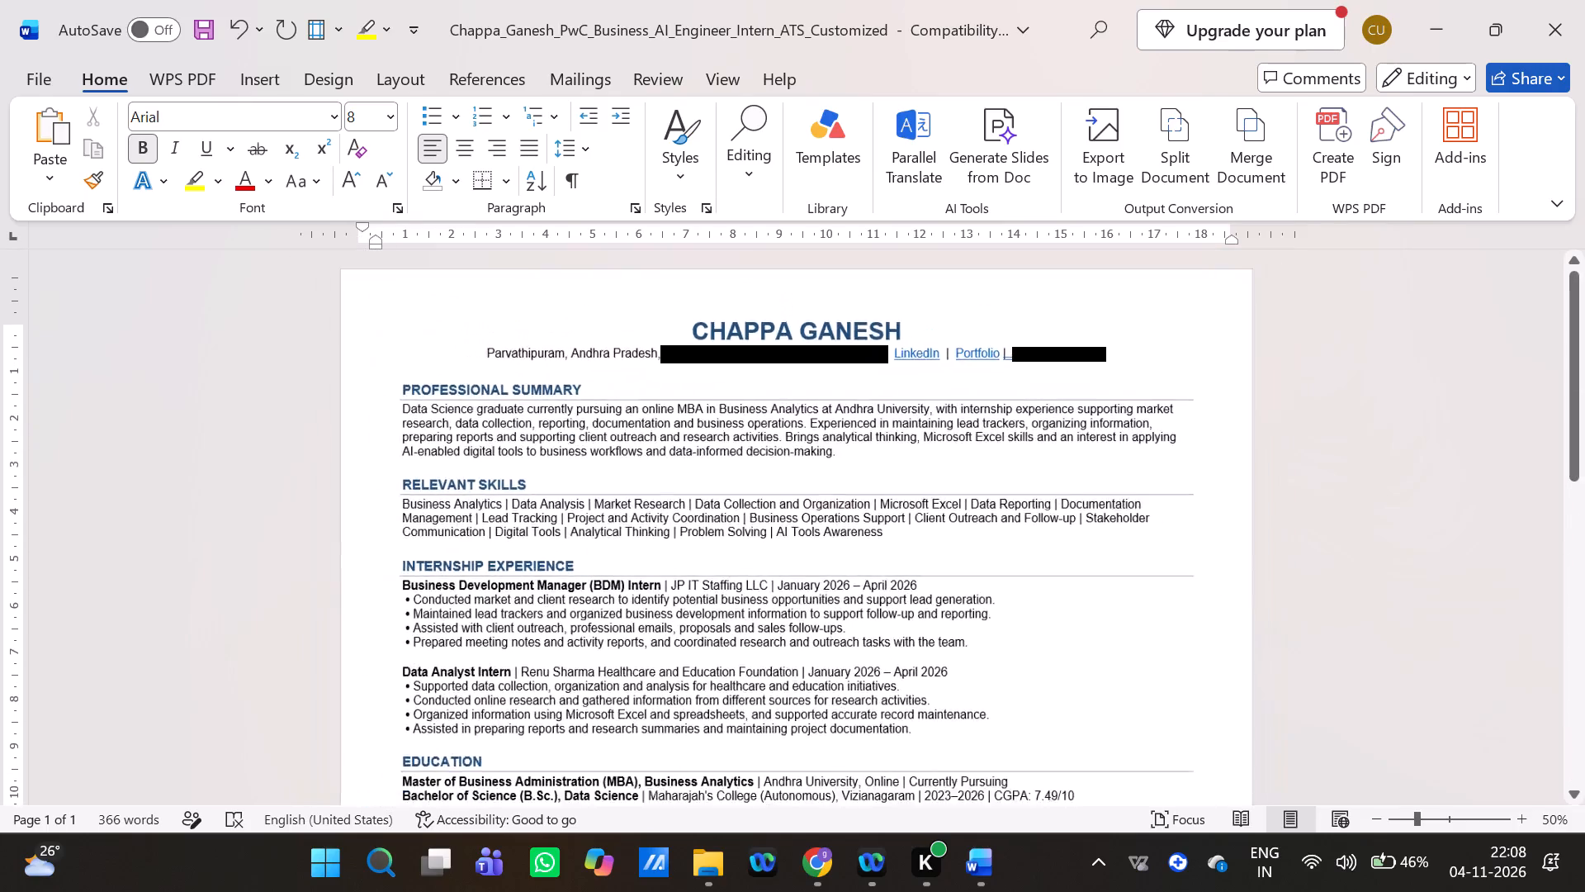
ctrl+scroll(924, 572, up, 4)
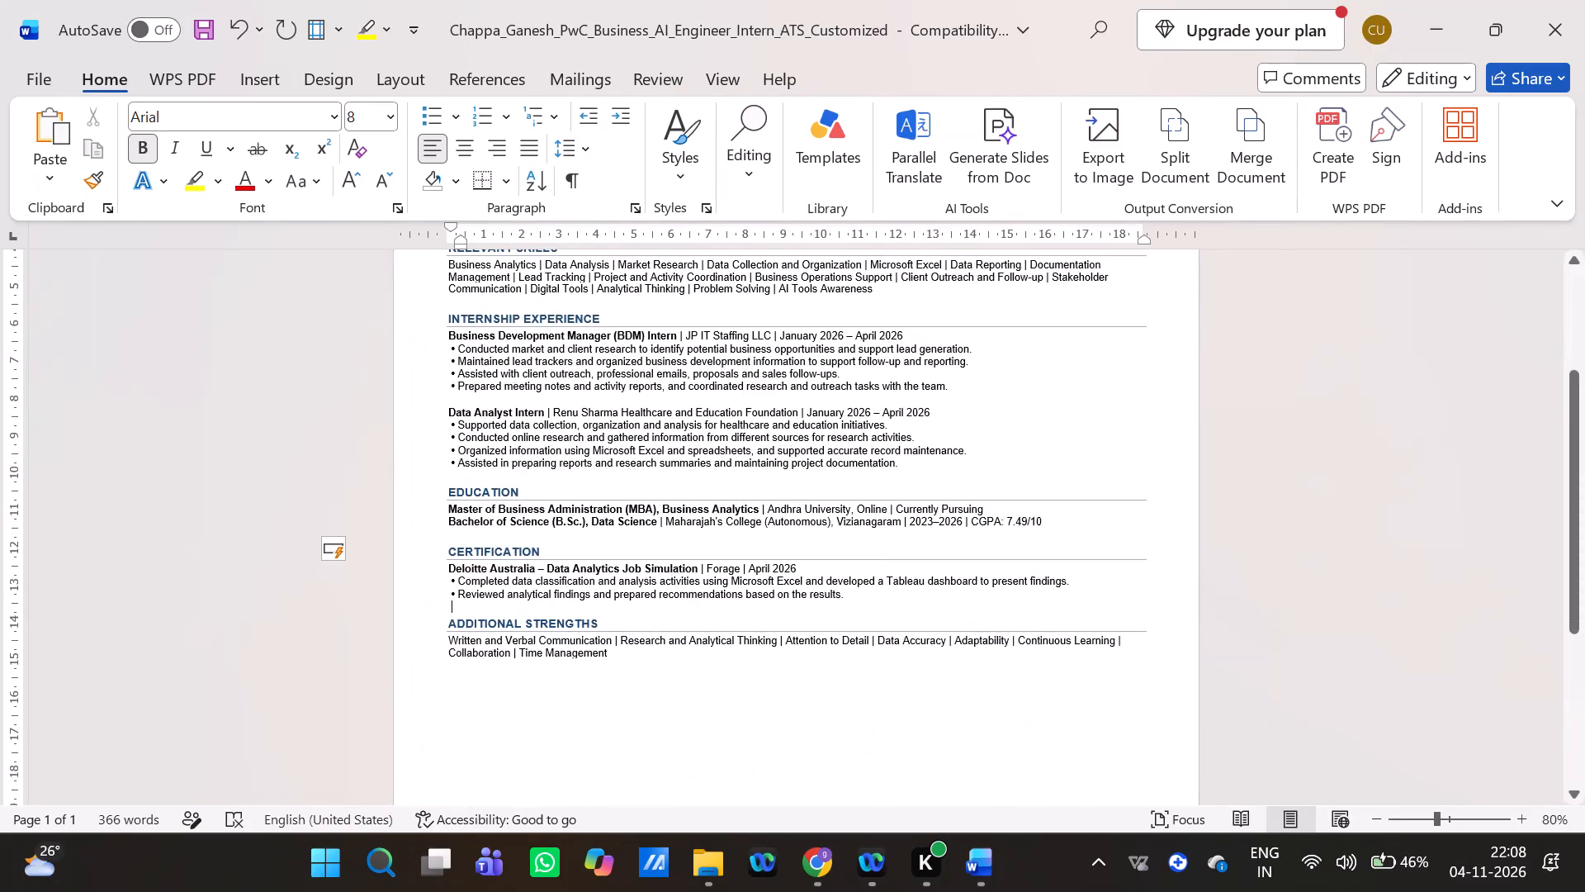
scroll(924, 572, up, 2)
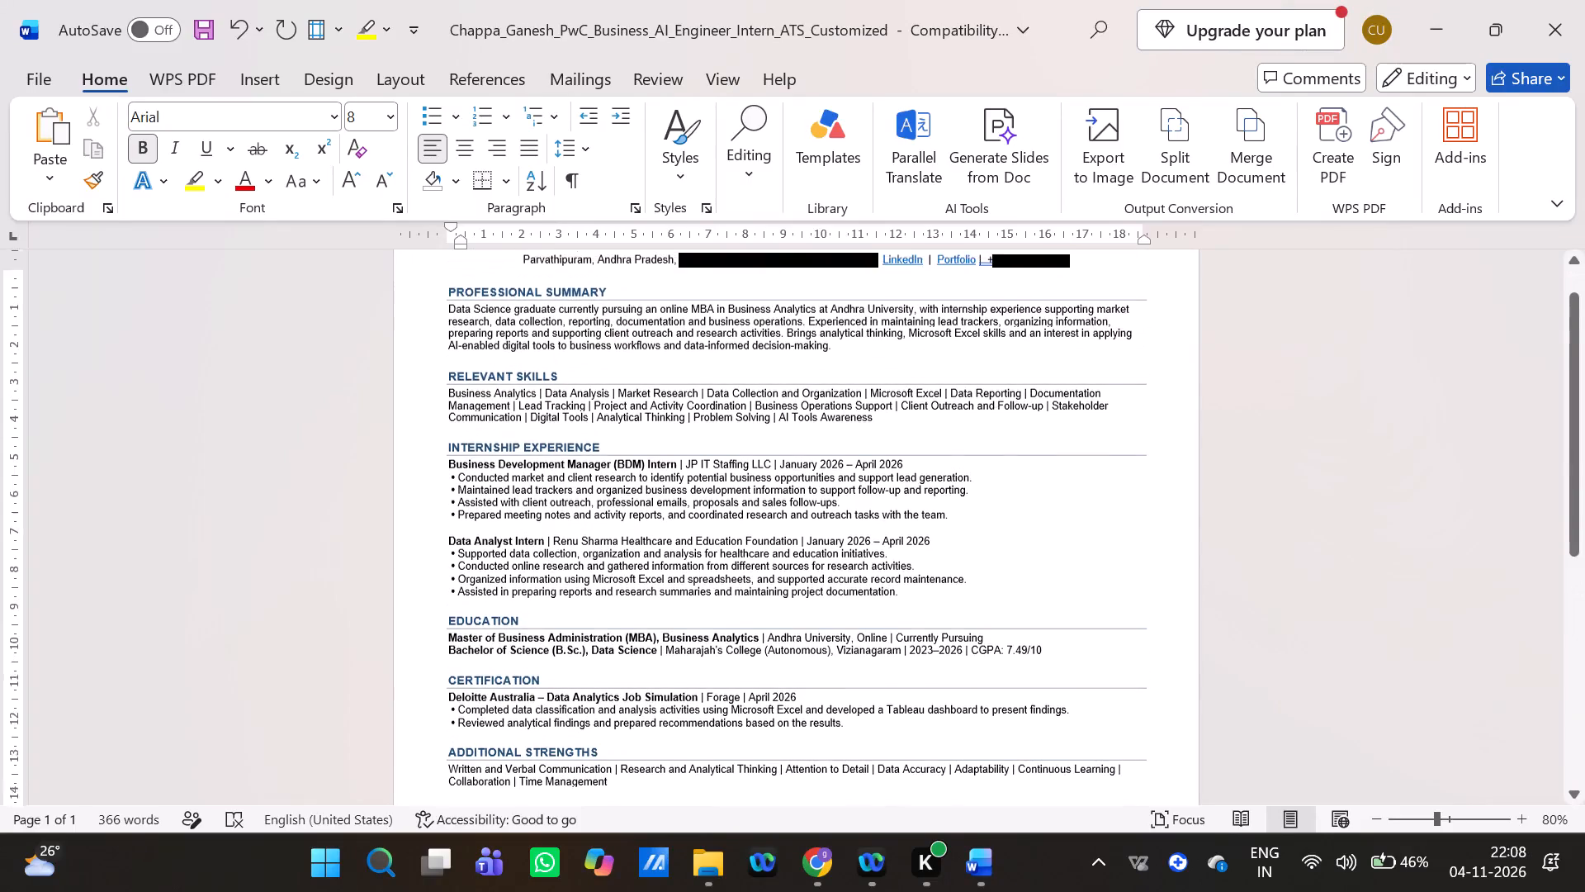
scroll(924, 572, up, 1)
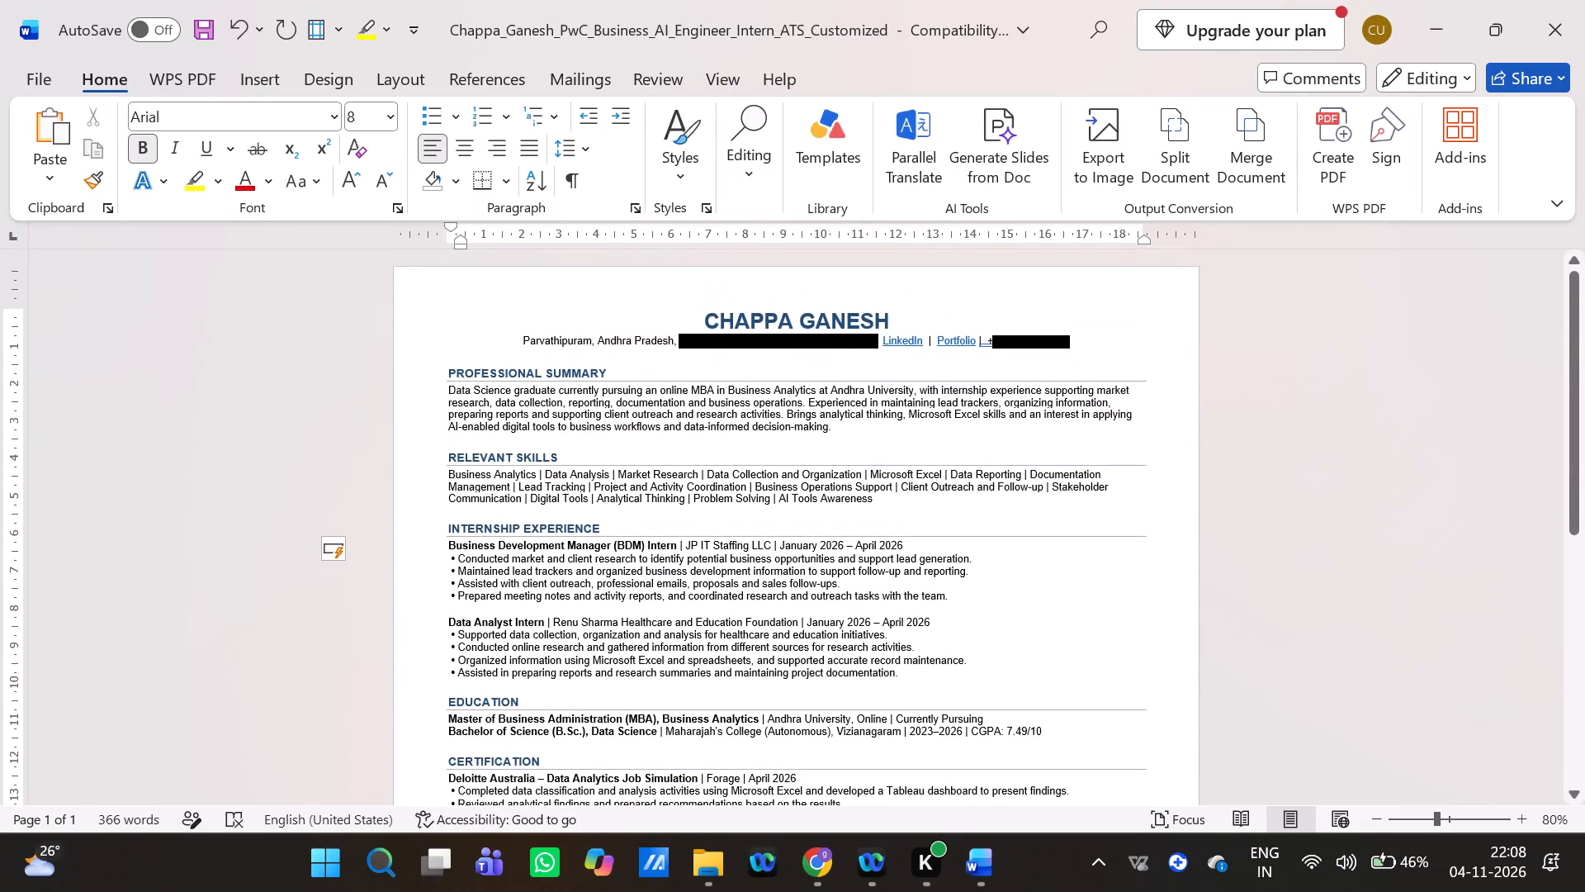
Remove the vertical bar after Business Analytics in the MBA entry and put Andhra University, Online on its own line.
scroll(855, 586, down, 1)
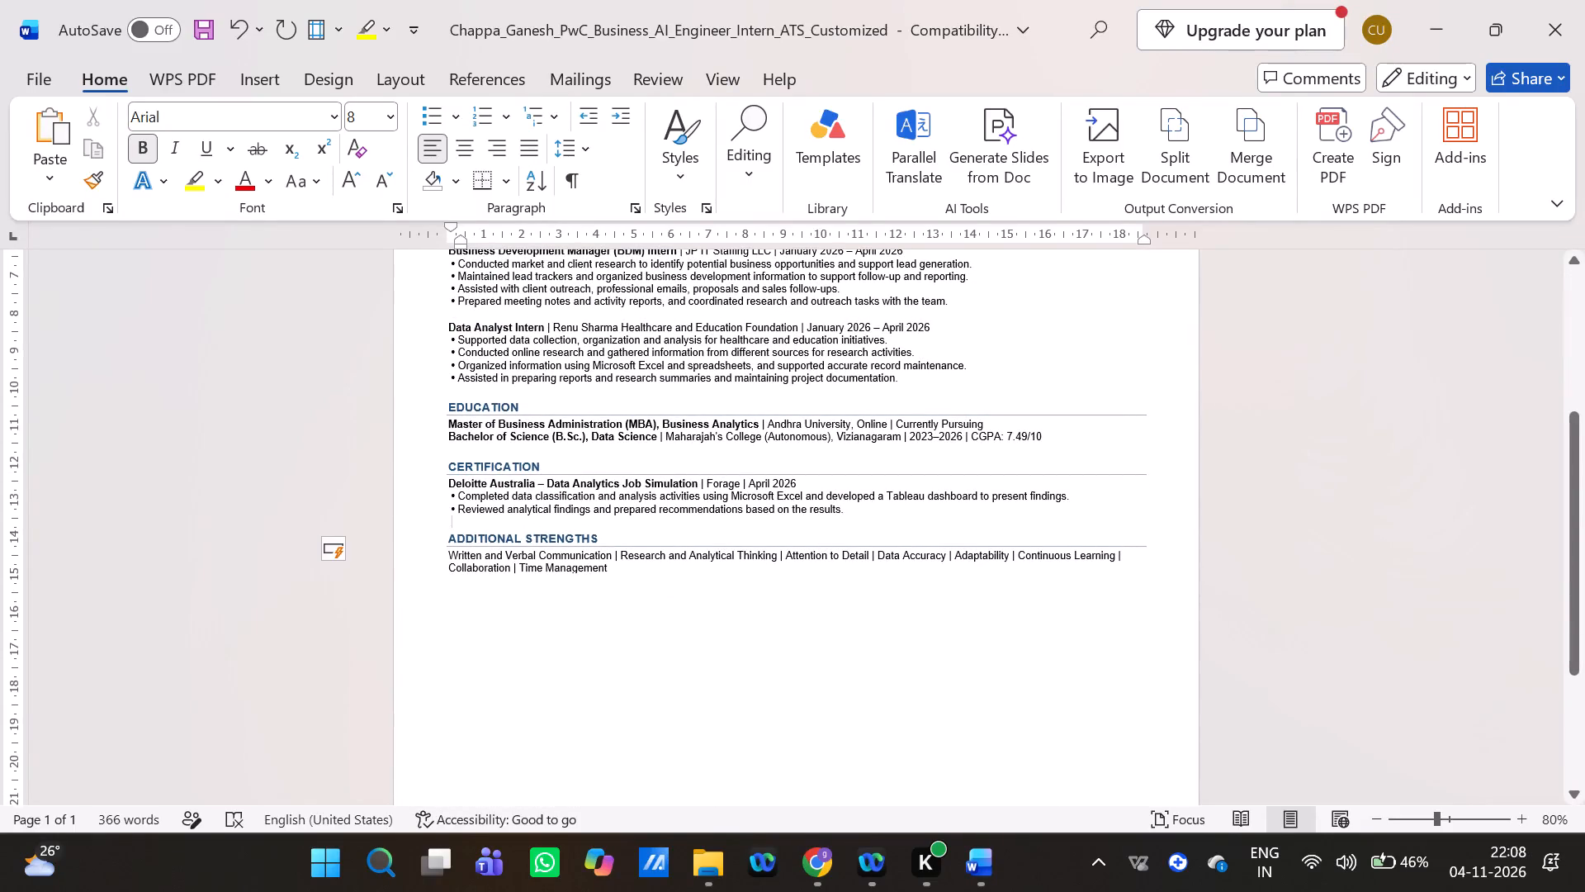
click(766, 425)
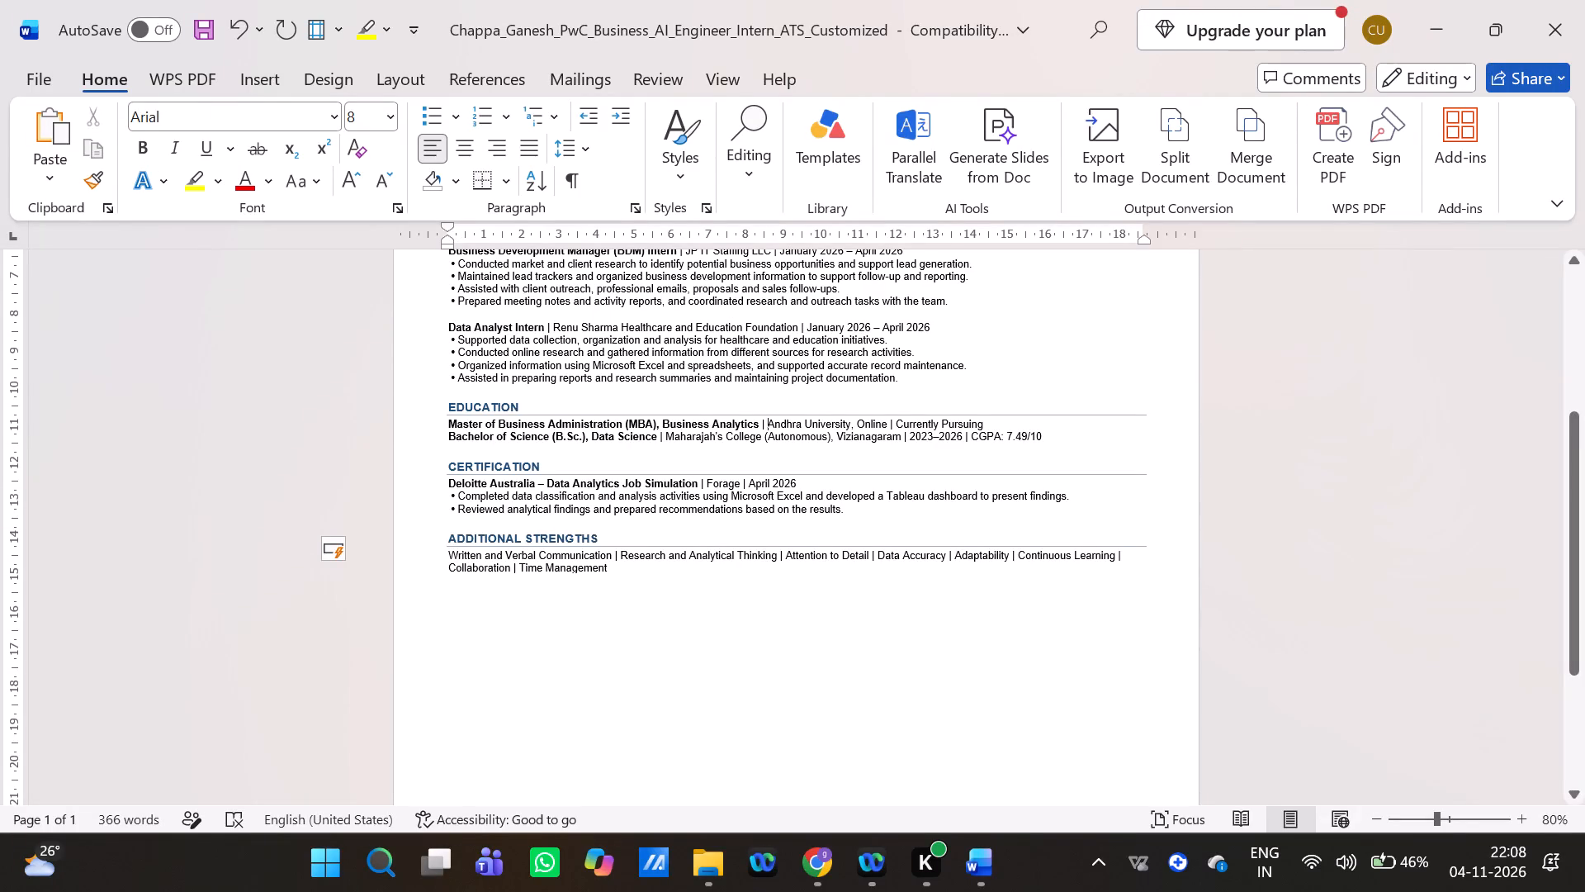
key(Left)
key(BackSpace)
key(Return)
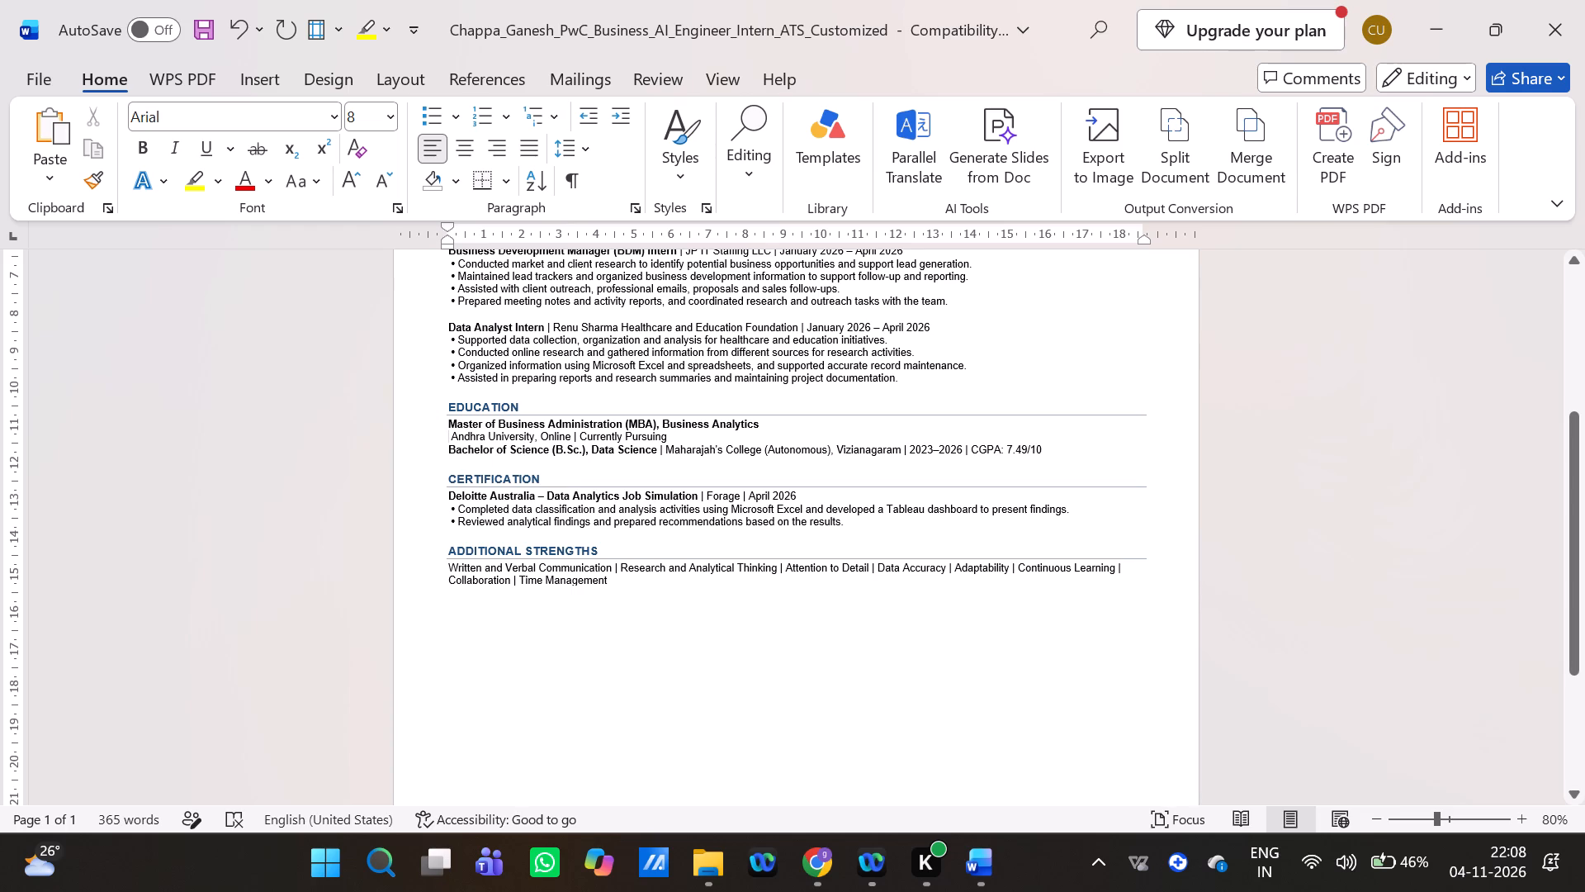
Copy a bullet marker from the internship list to the front of both degree titles, separating the two entries with a blank line.
drag(457, 377, 446, 375)
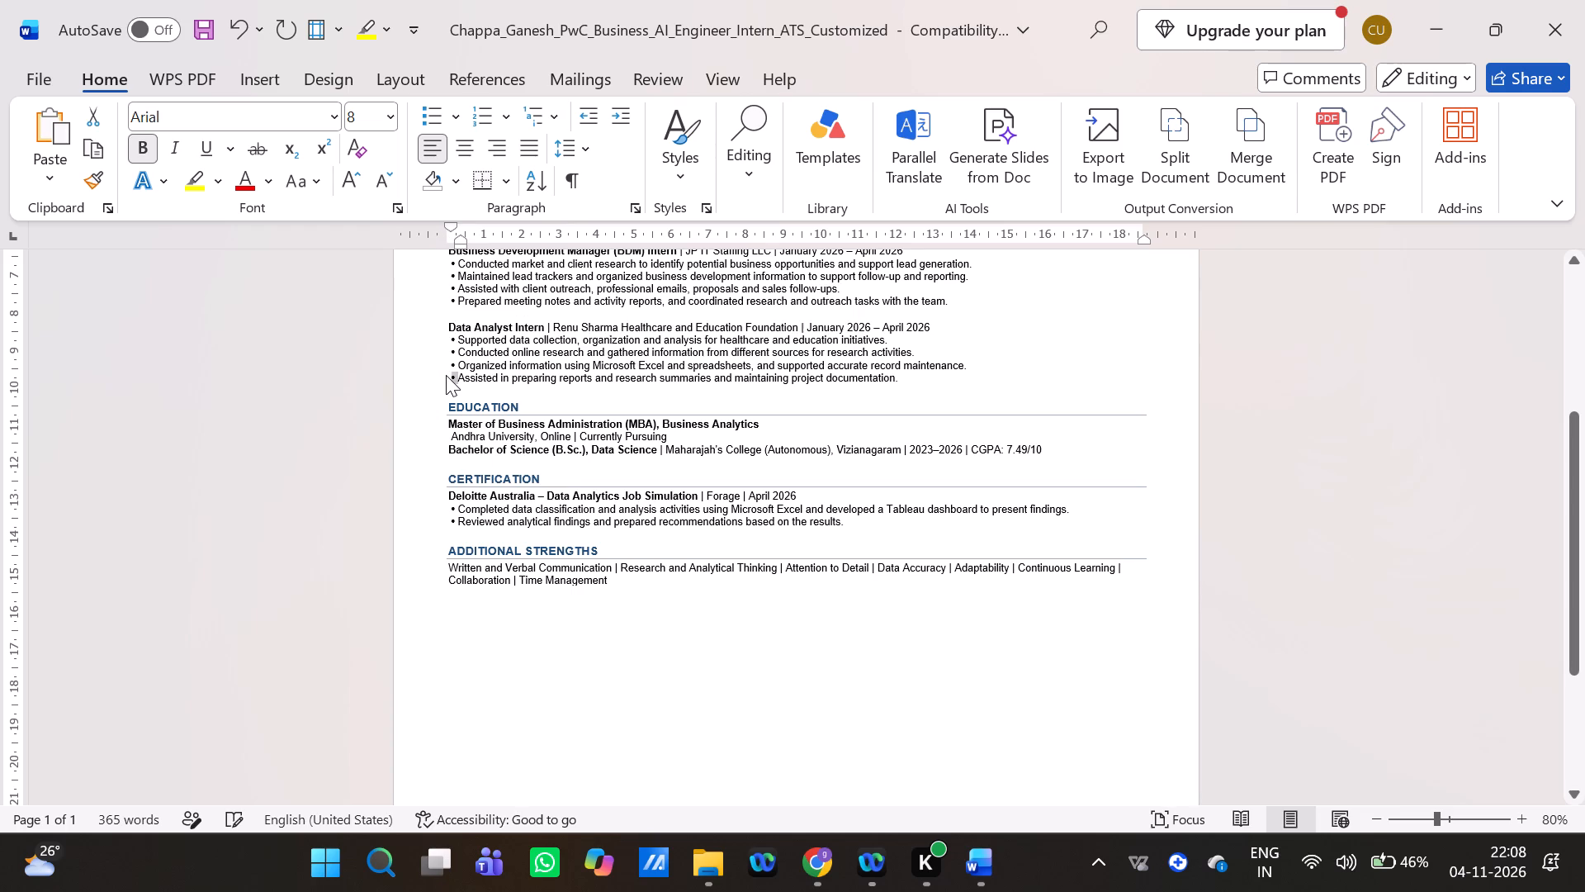
key(ctrl+c)
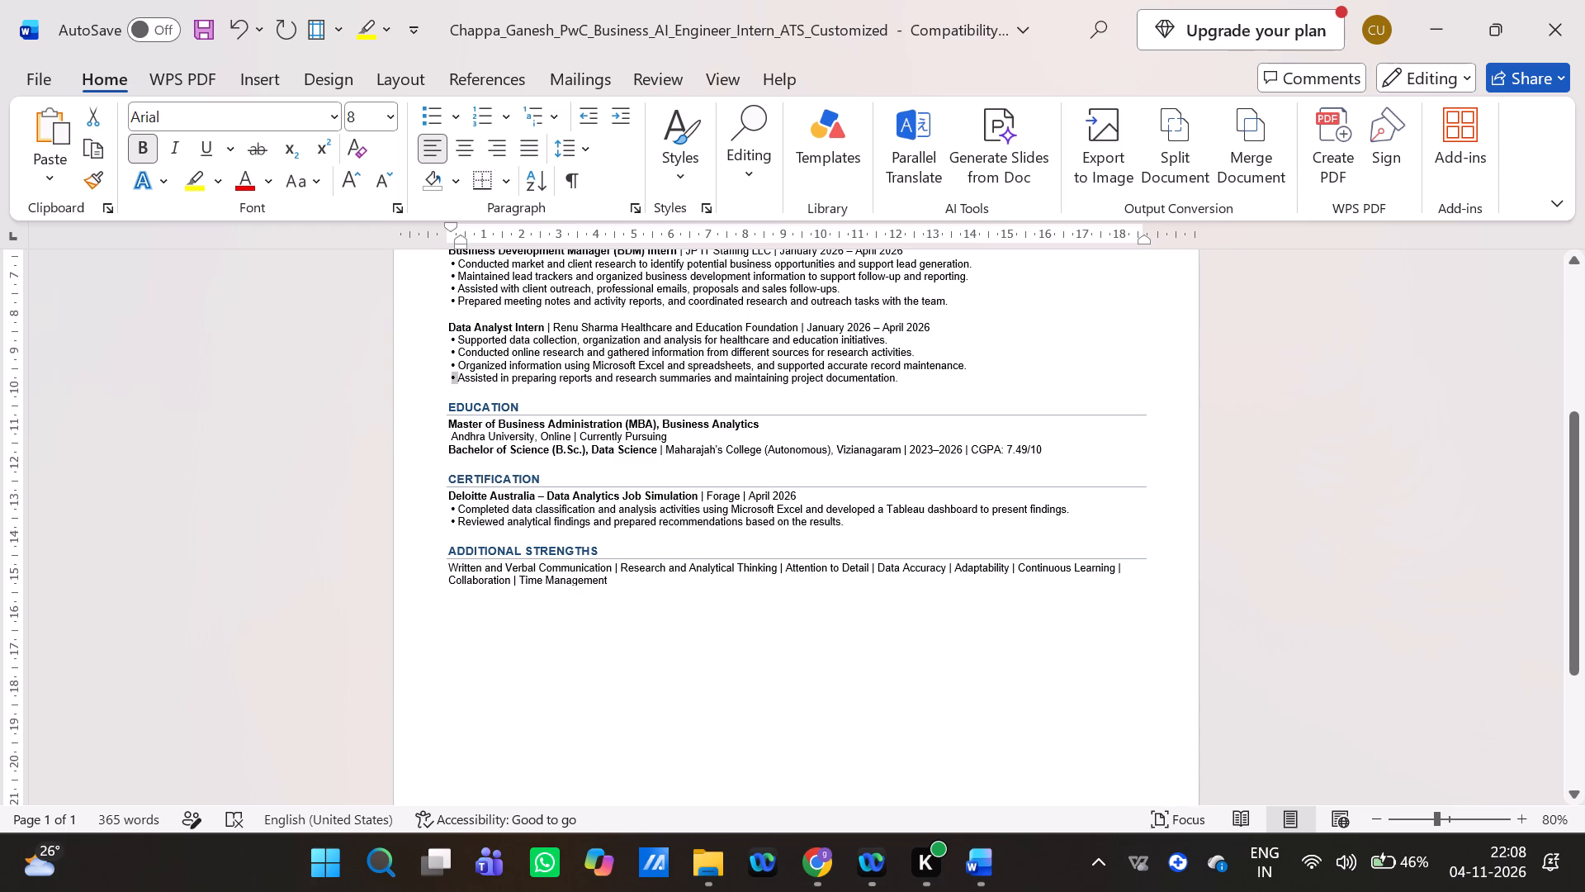
click(446, 421)
key(ctrl+v)
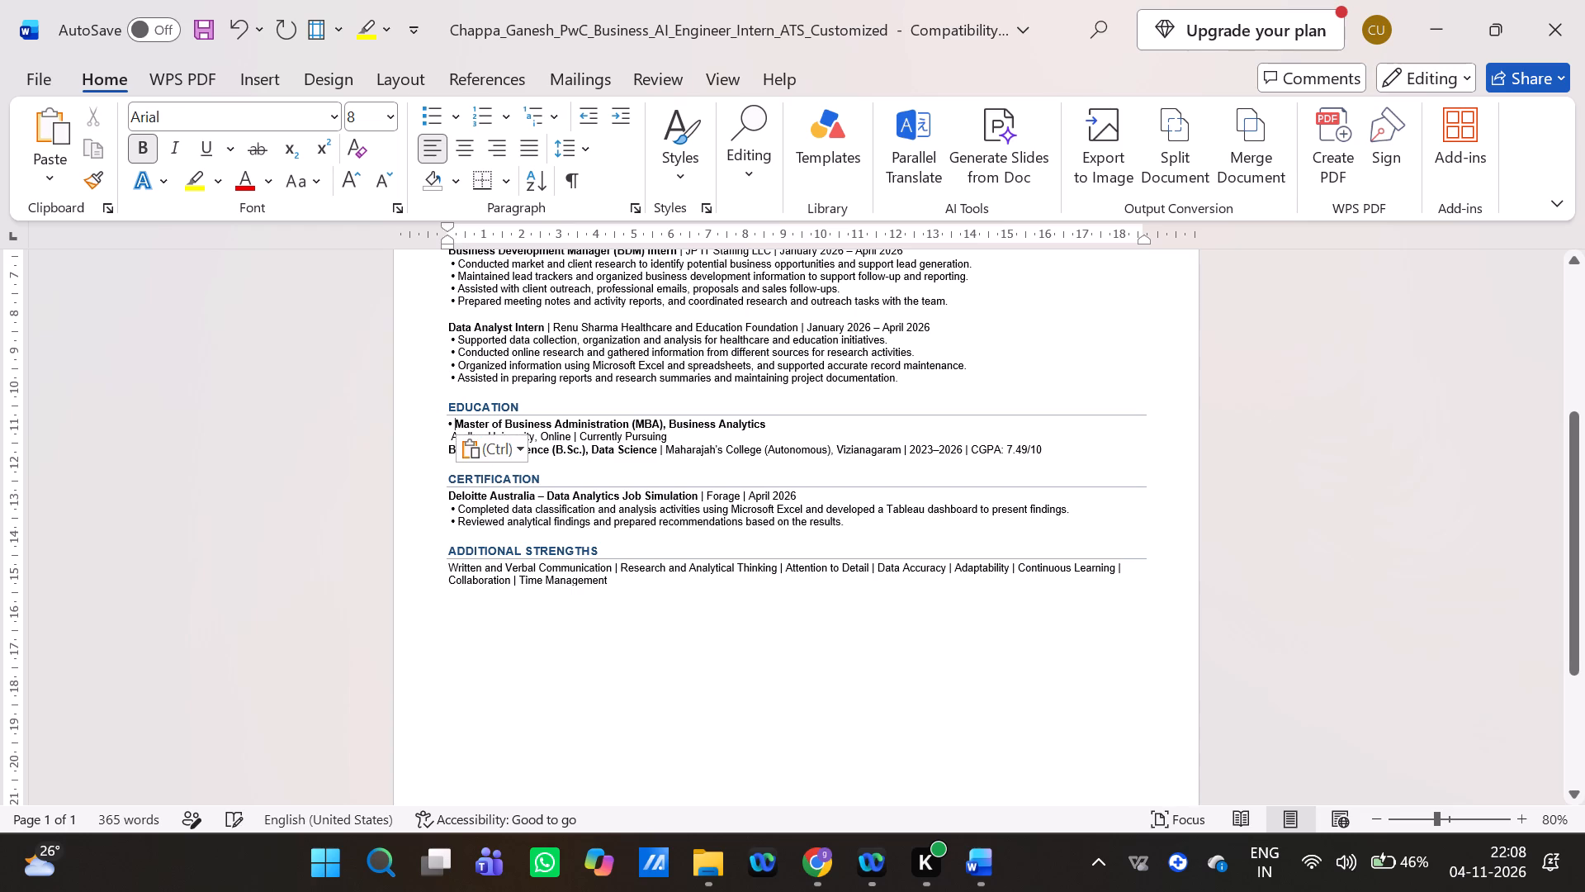
click(436, 450)
click(676, 434)
key(Return)
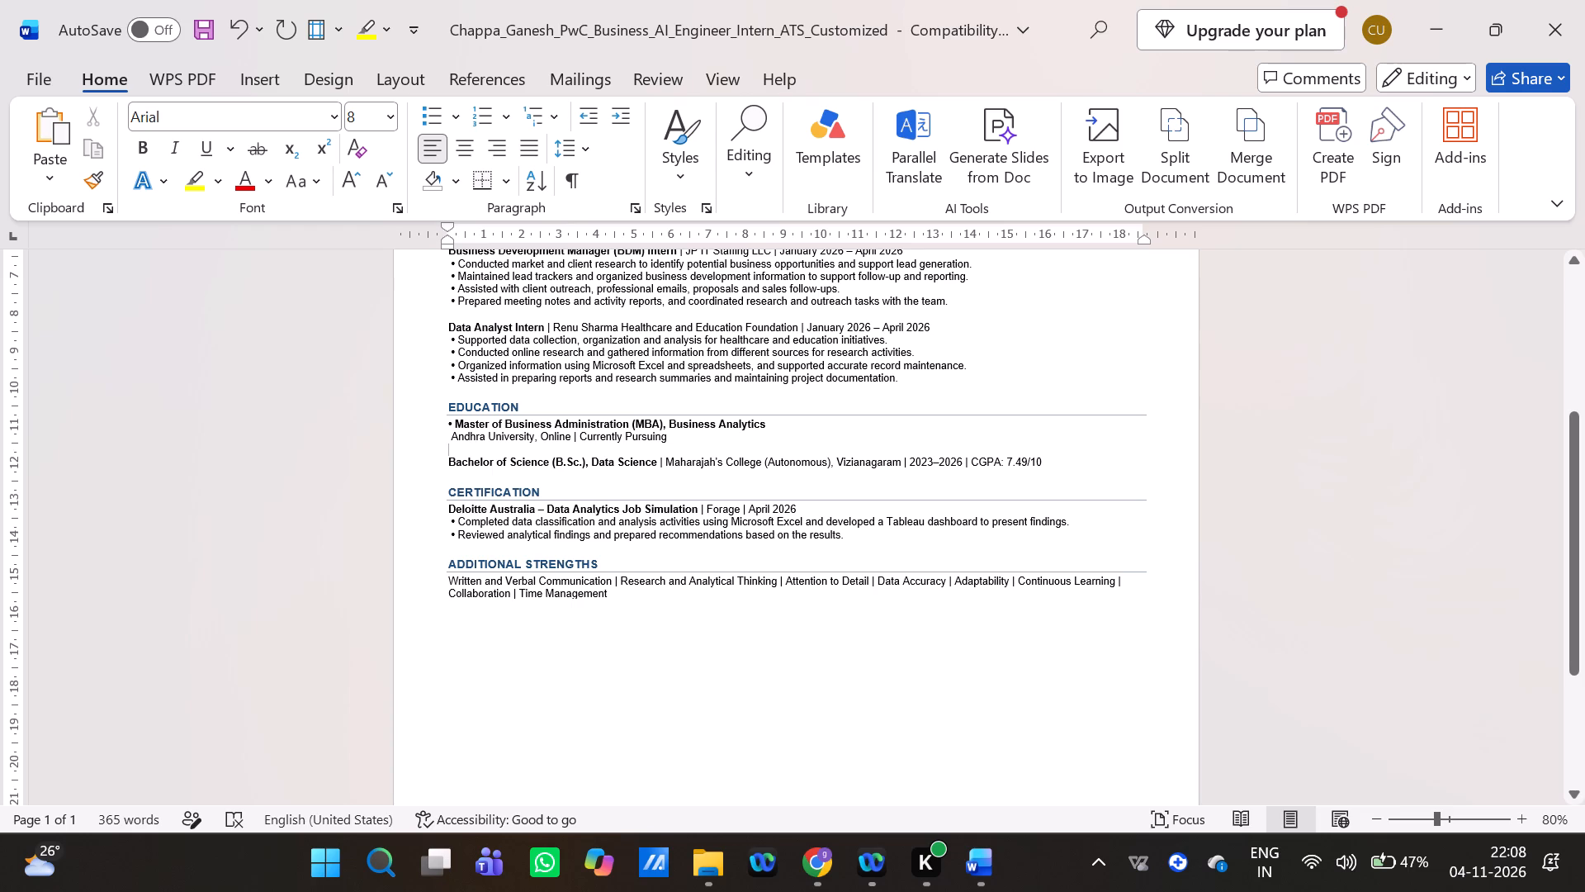
click(438, 463)
key(ctrl+v)
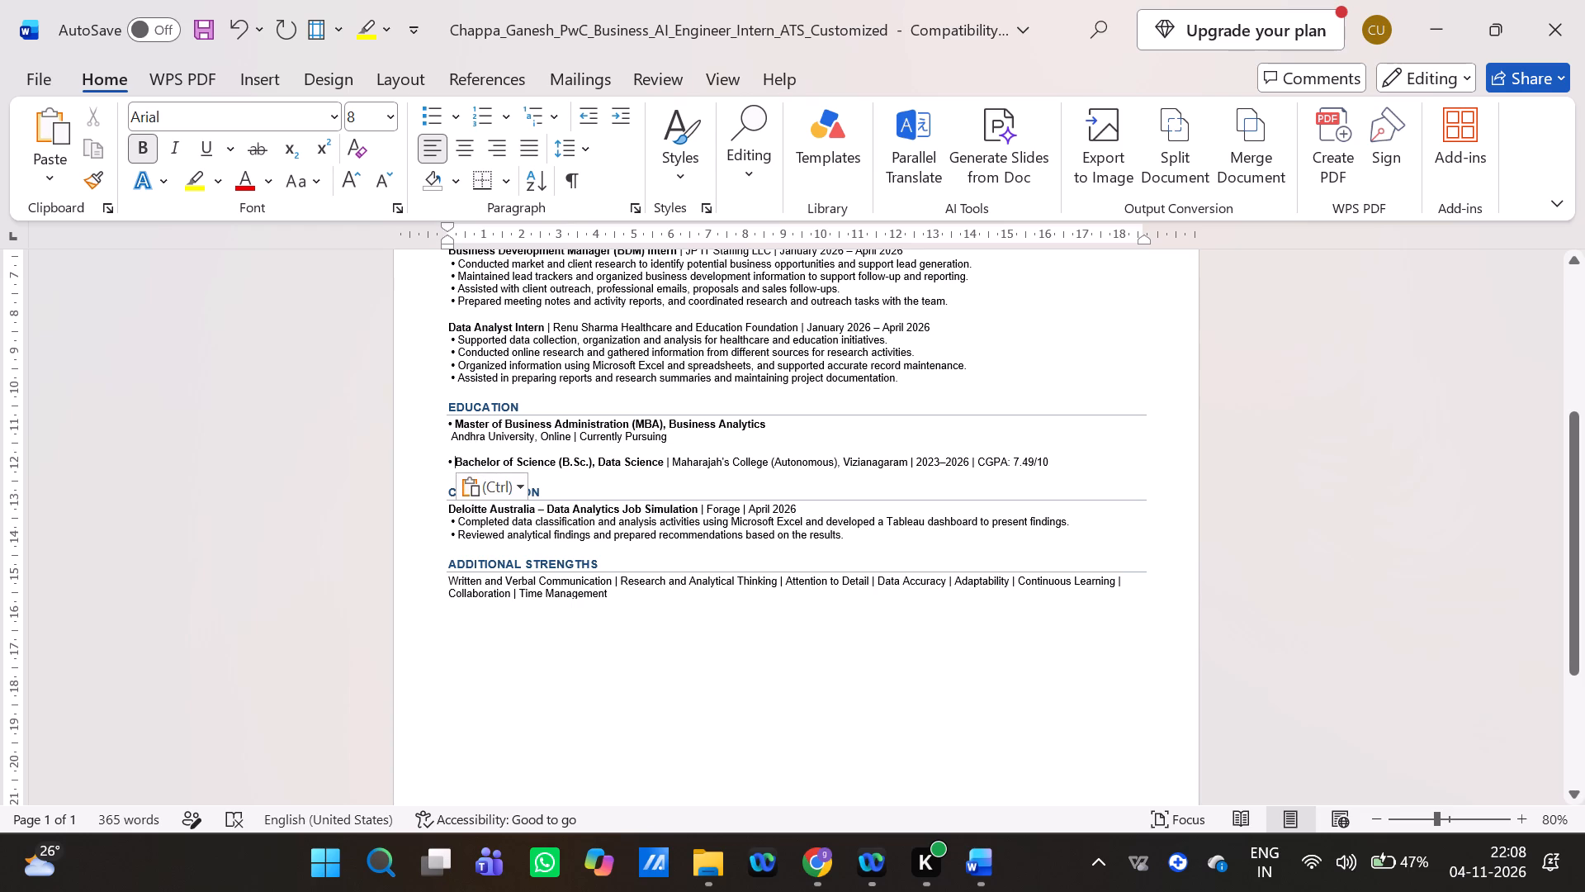
Indent the Andhra University line by one more space beneath the MBA title.
click(438, 439)
key(space)
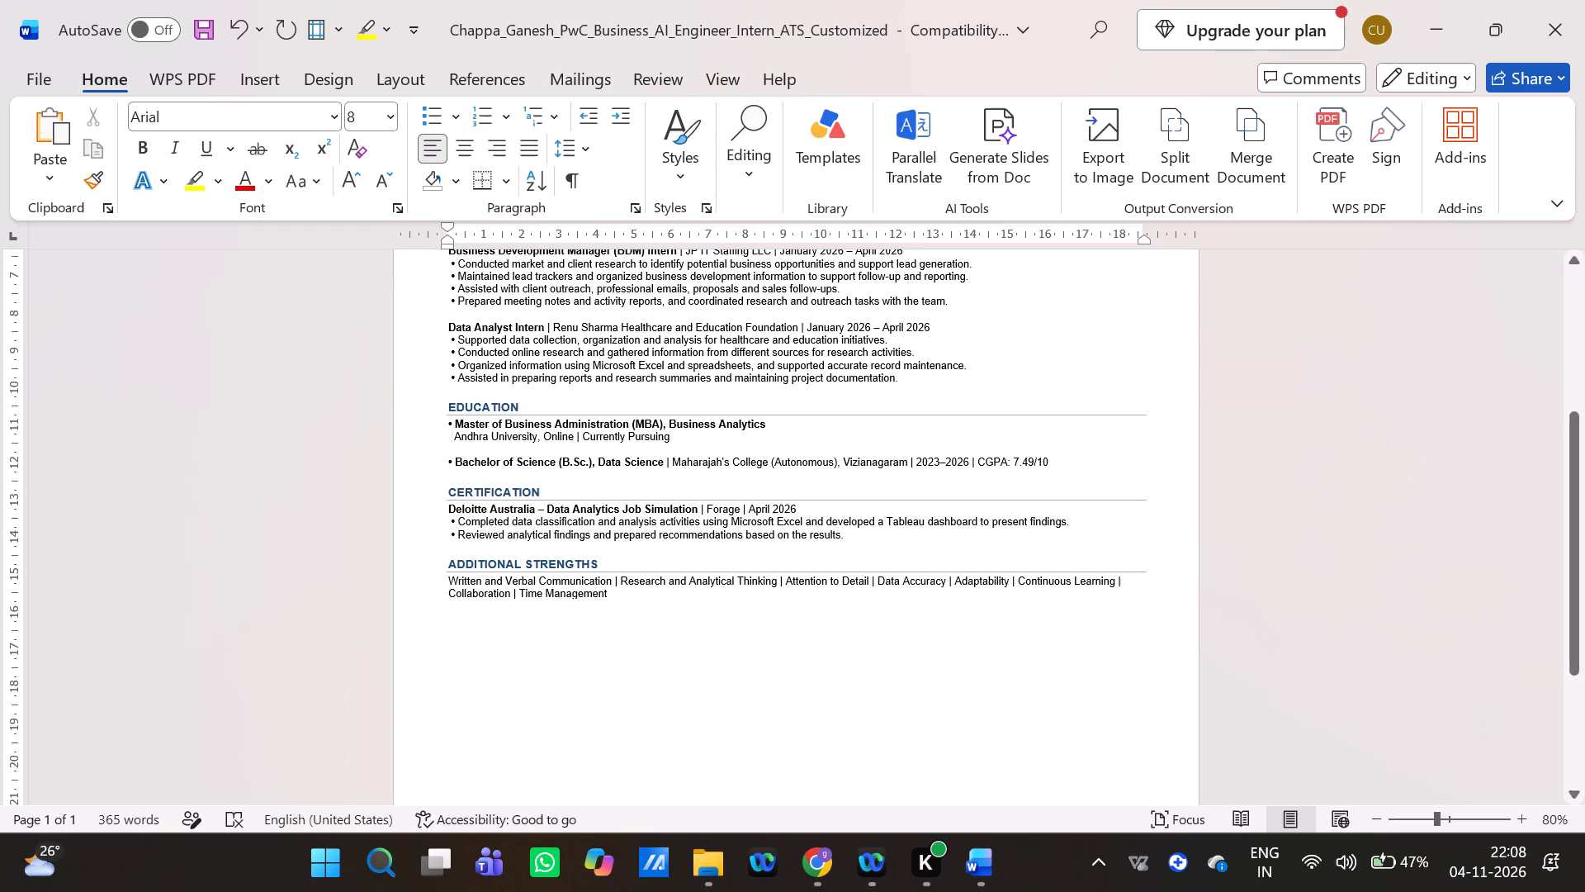
Replace the vertical bar after Data Science in the B.Sc. entry with a line break and indent the college line by one more space.
click(669, 461)
key(BackSpace)
key(Return)
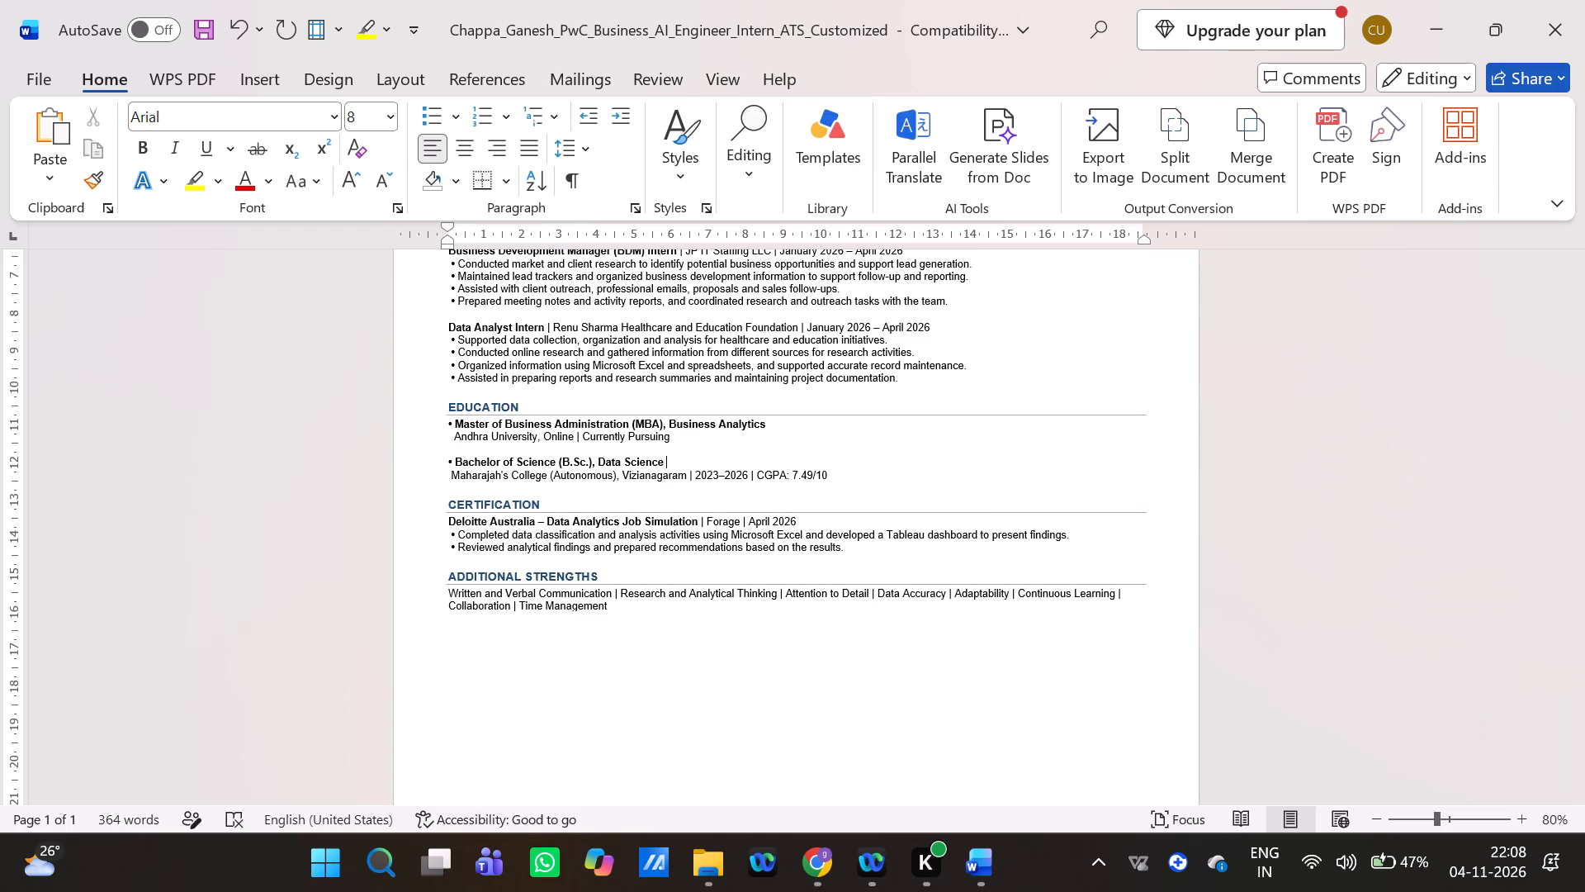
key(space)
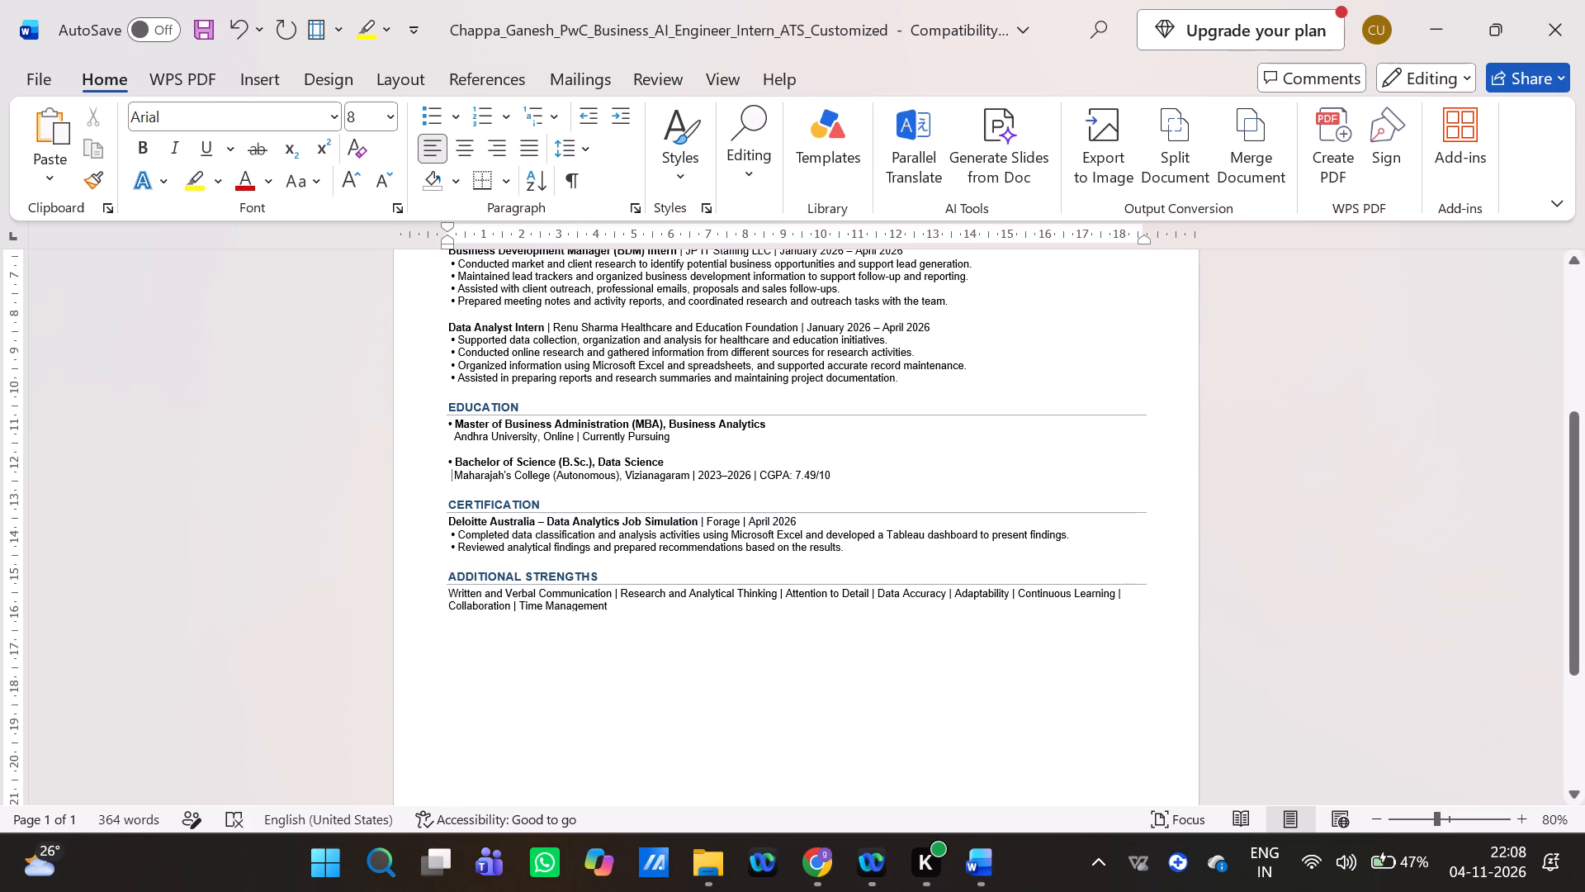
Take the 2023–2026 dates and both vertical bars out of the B.Sc. college line, putting a hyphen before CGPA.
click(696, 474)
key(BackSpace)
drag(748, 476, 702, 472)
key(ctrl+c)
key(BackSpace)
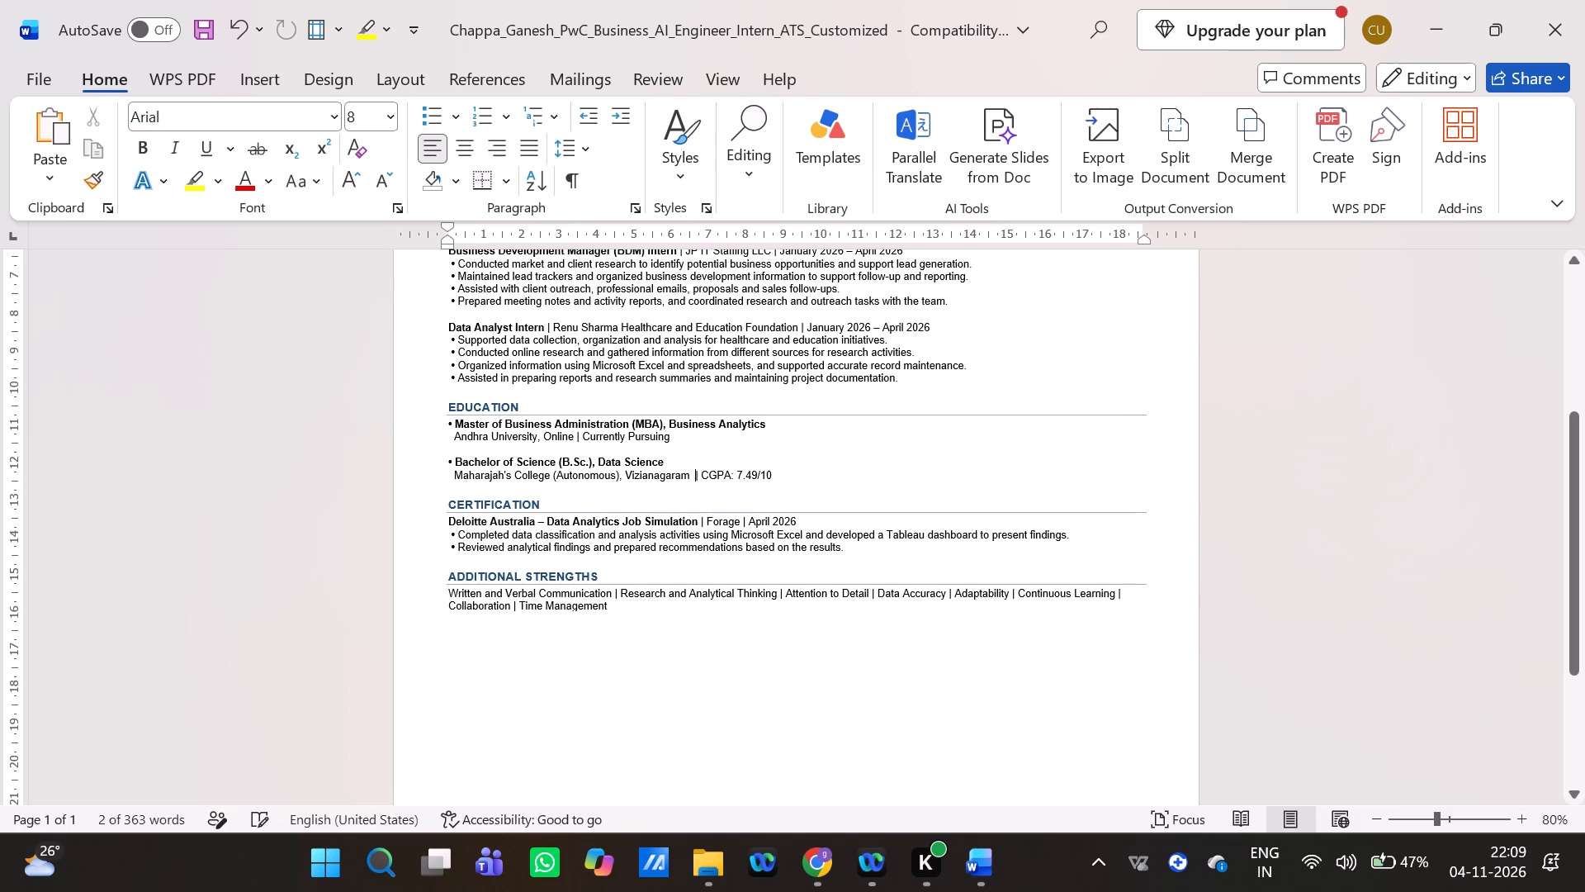
key(Right)
key(BackSpace)
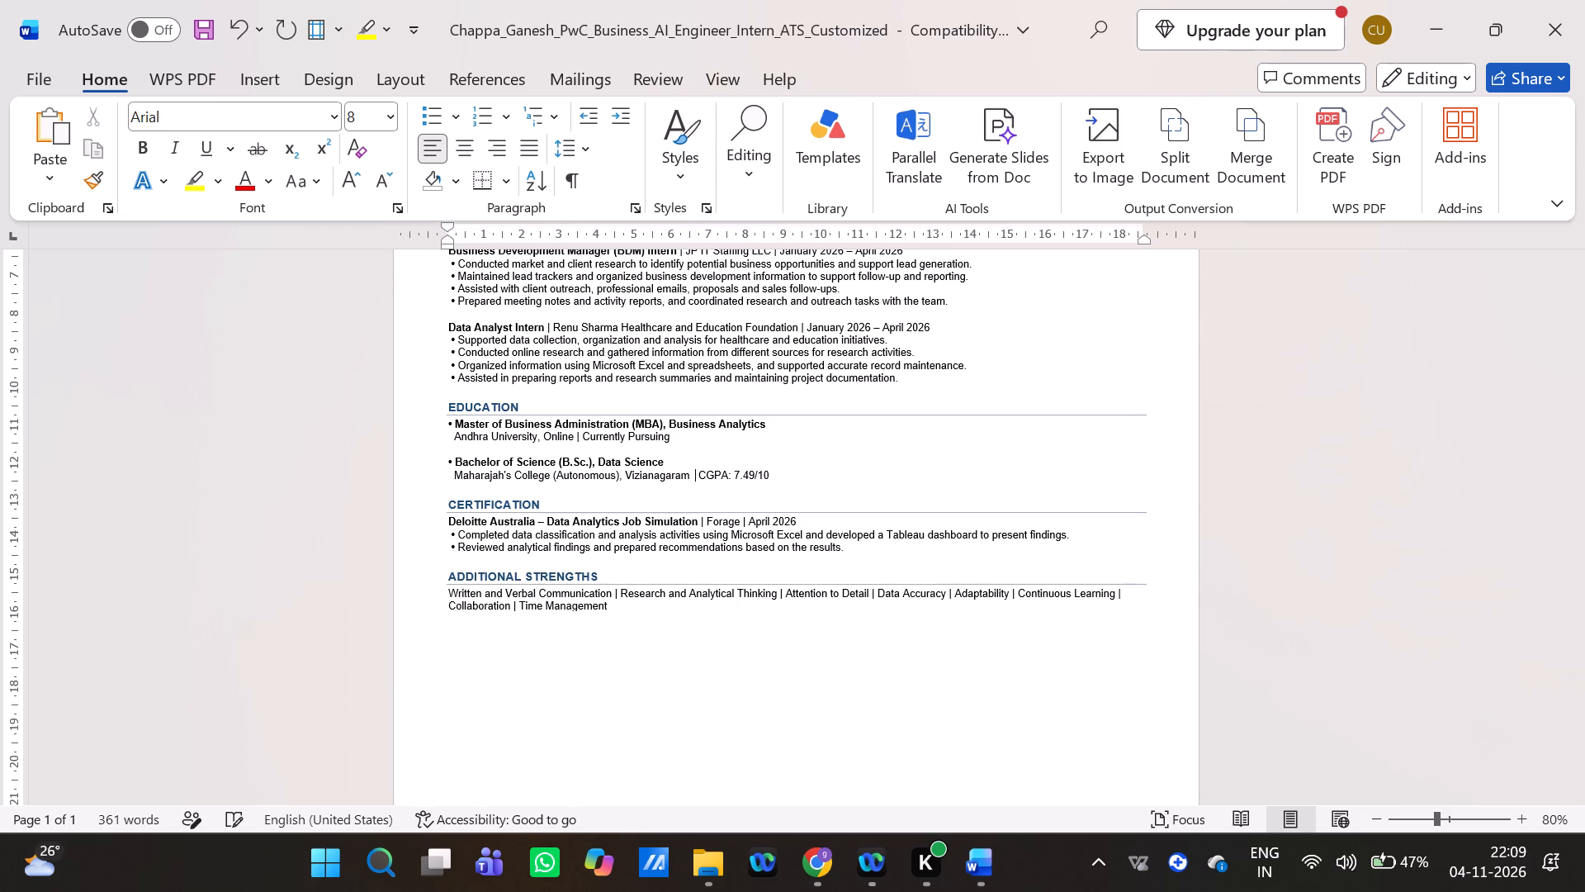
key(minus)
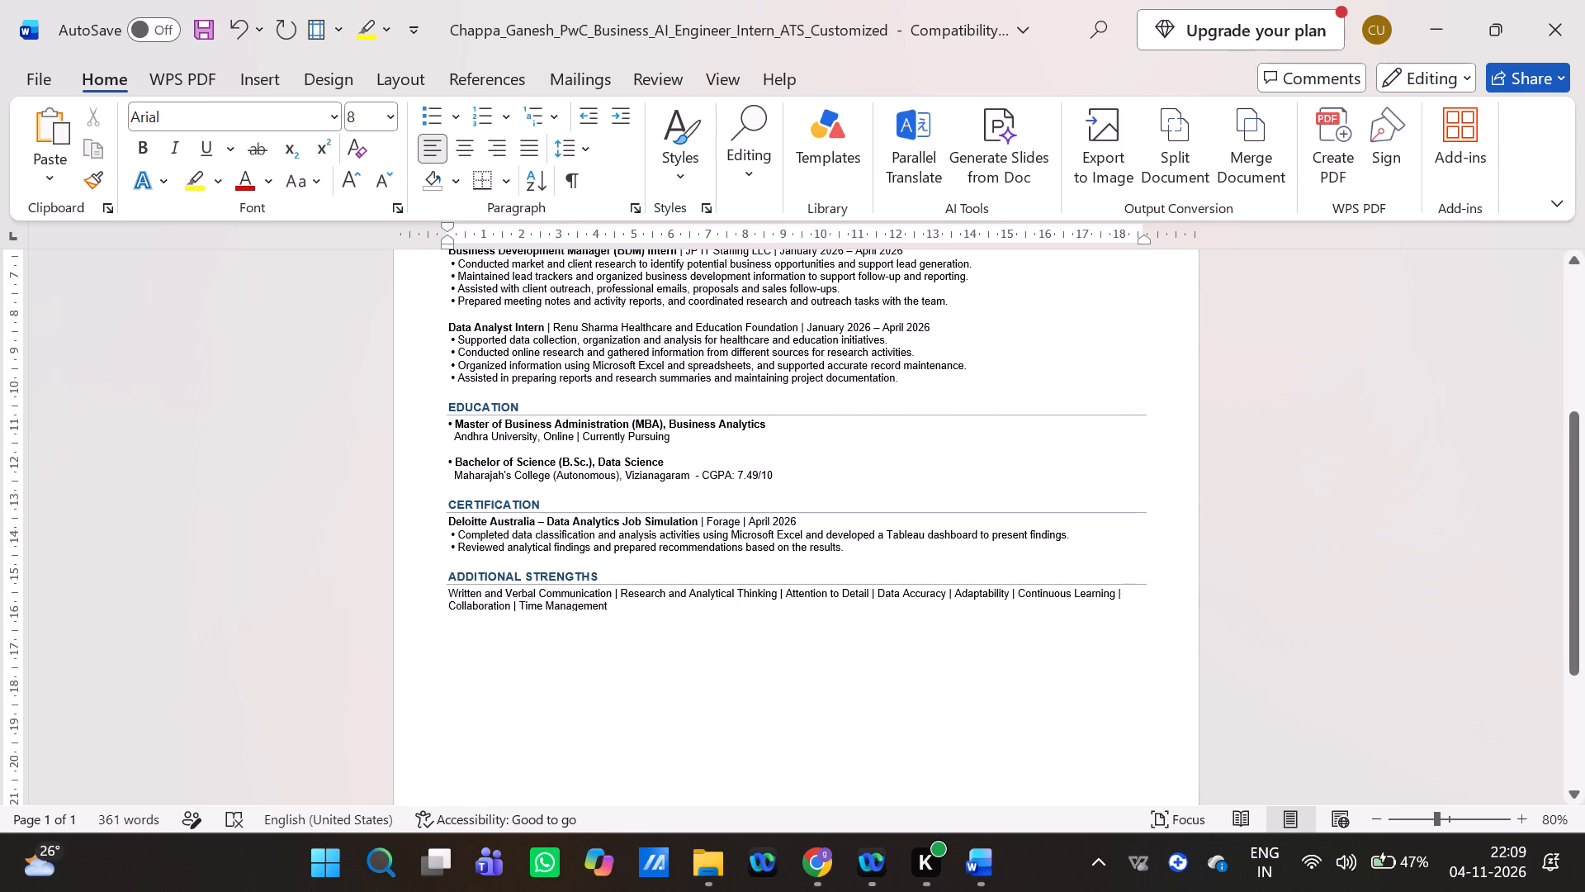
Place 2023–2026 at the far end of the B.Sc. college line, spaced over to meet the page's right margin.
click(1074, 480)
double_click(1074, 480)
key(ctrl+v)
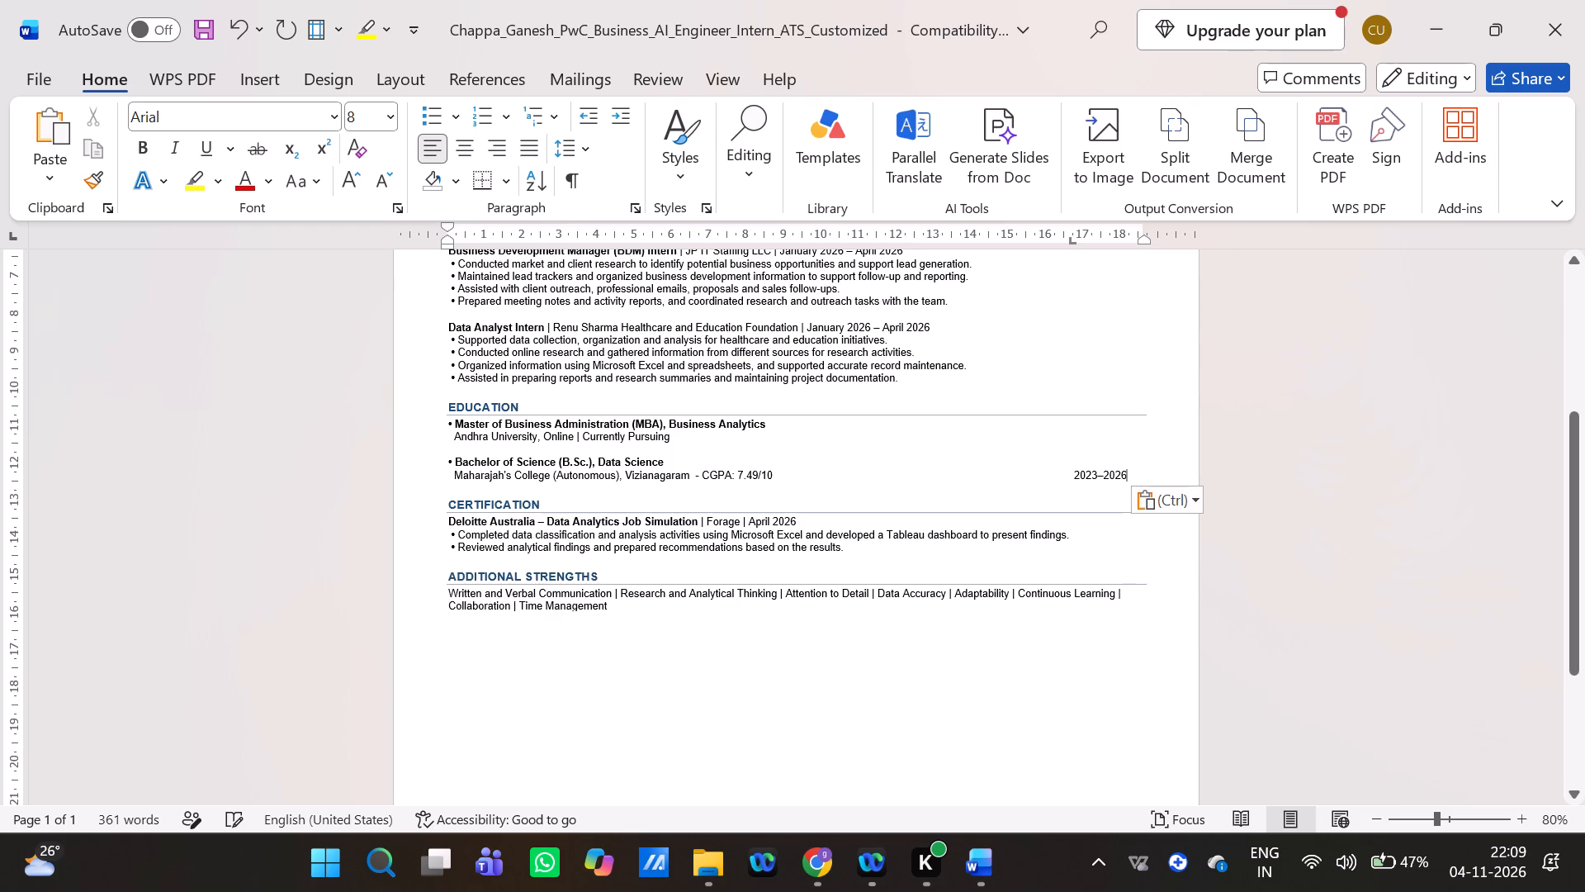
click(1067, 473)
key(space)
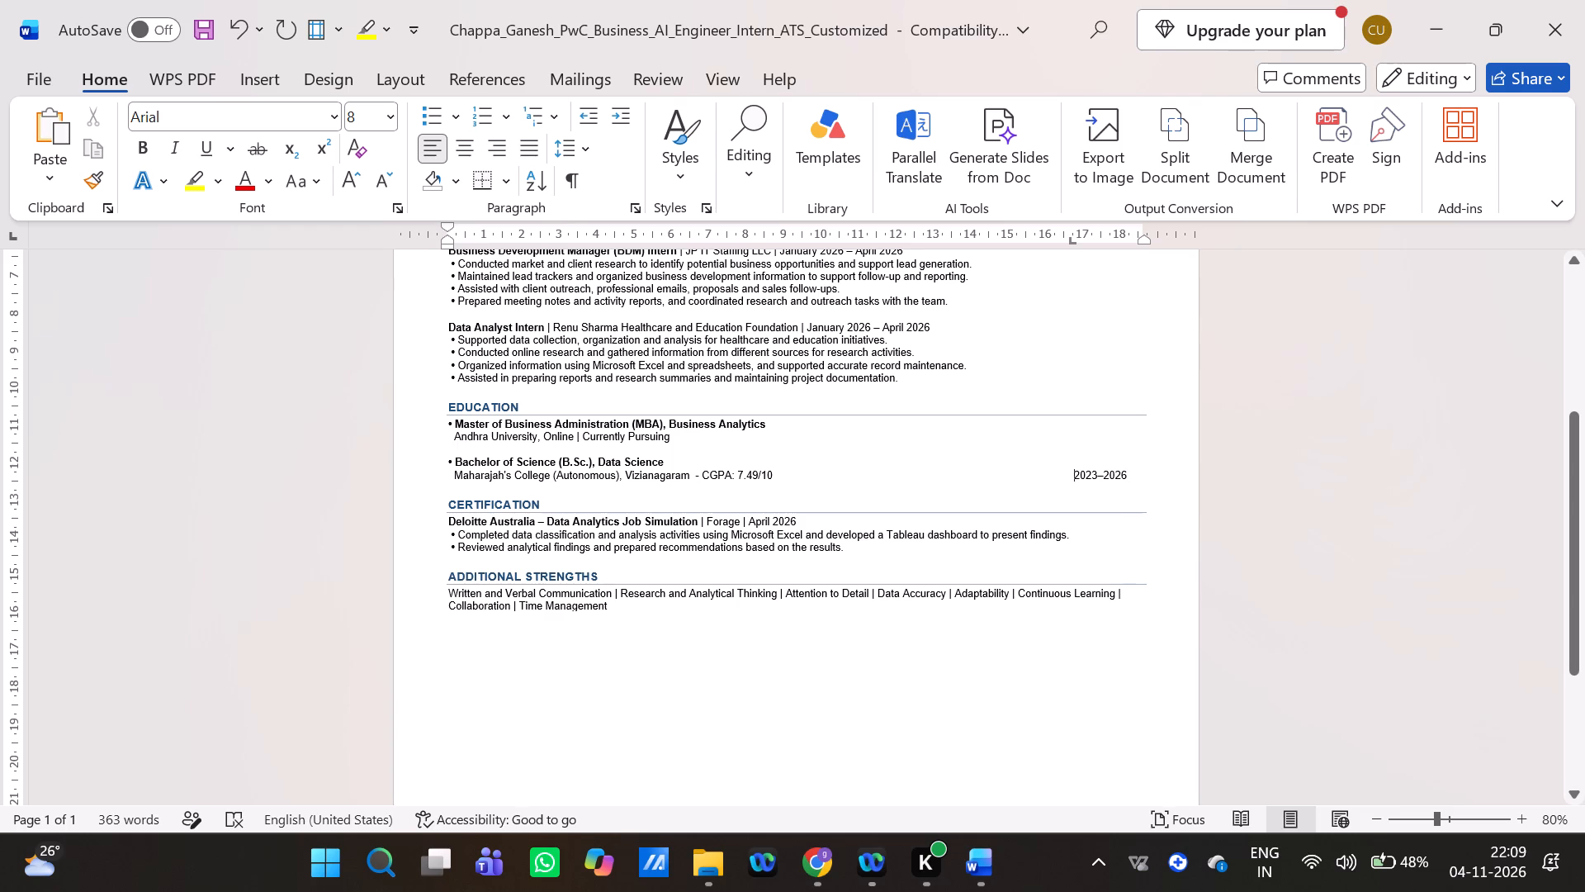
key(space)
key(space)
key(space)
key(space)
key(space)
key(space)
key(space)
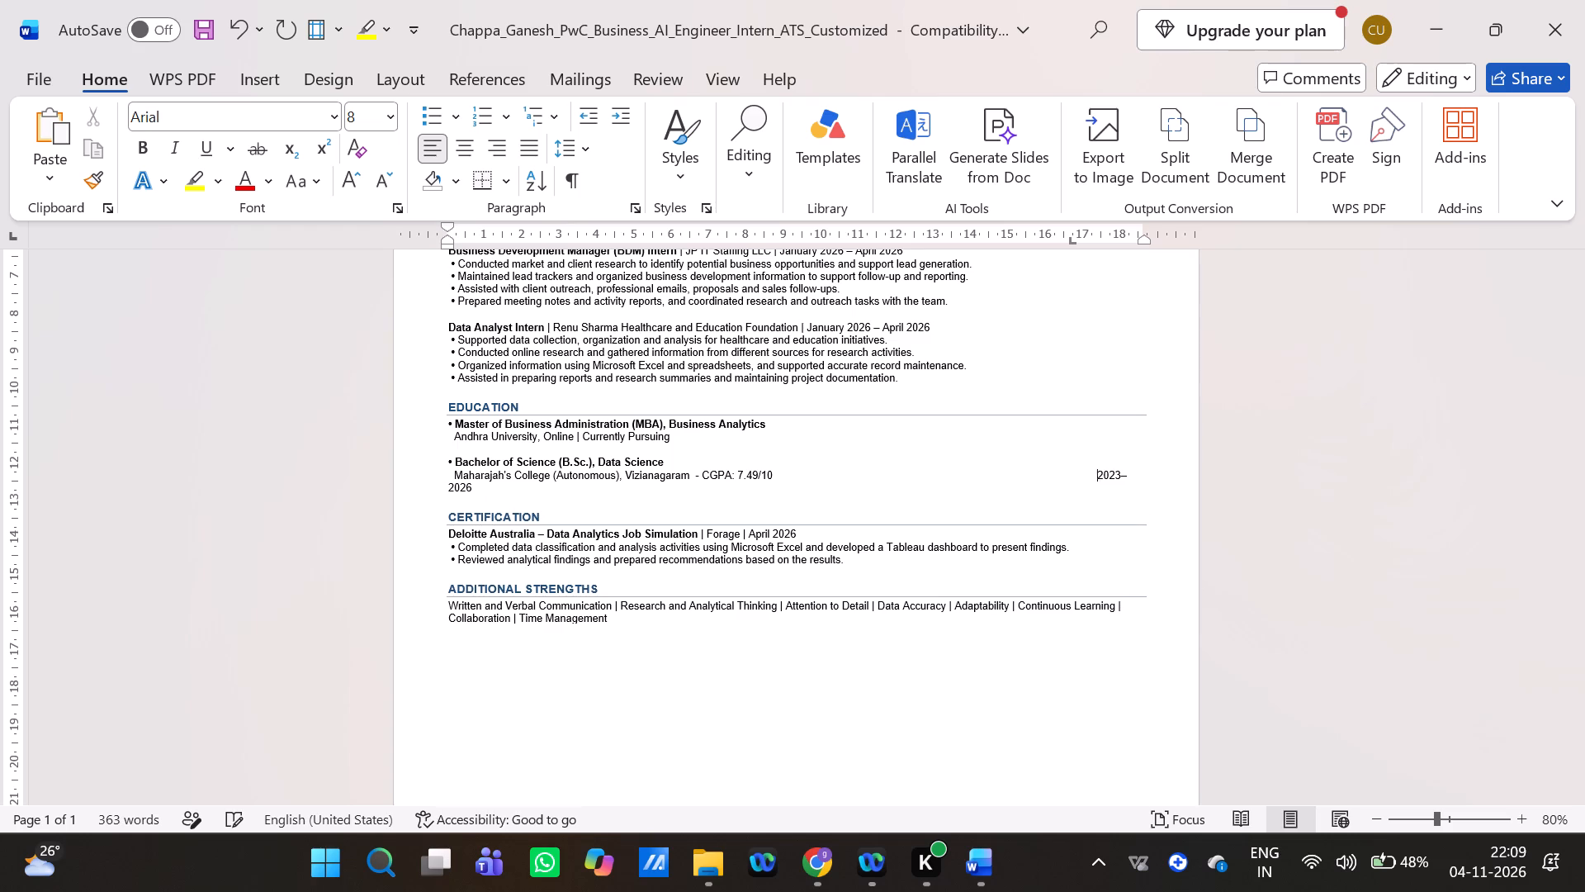
key(BackSpace)
key(BackSpace)
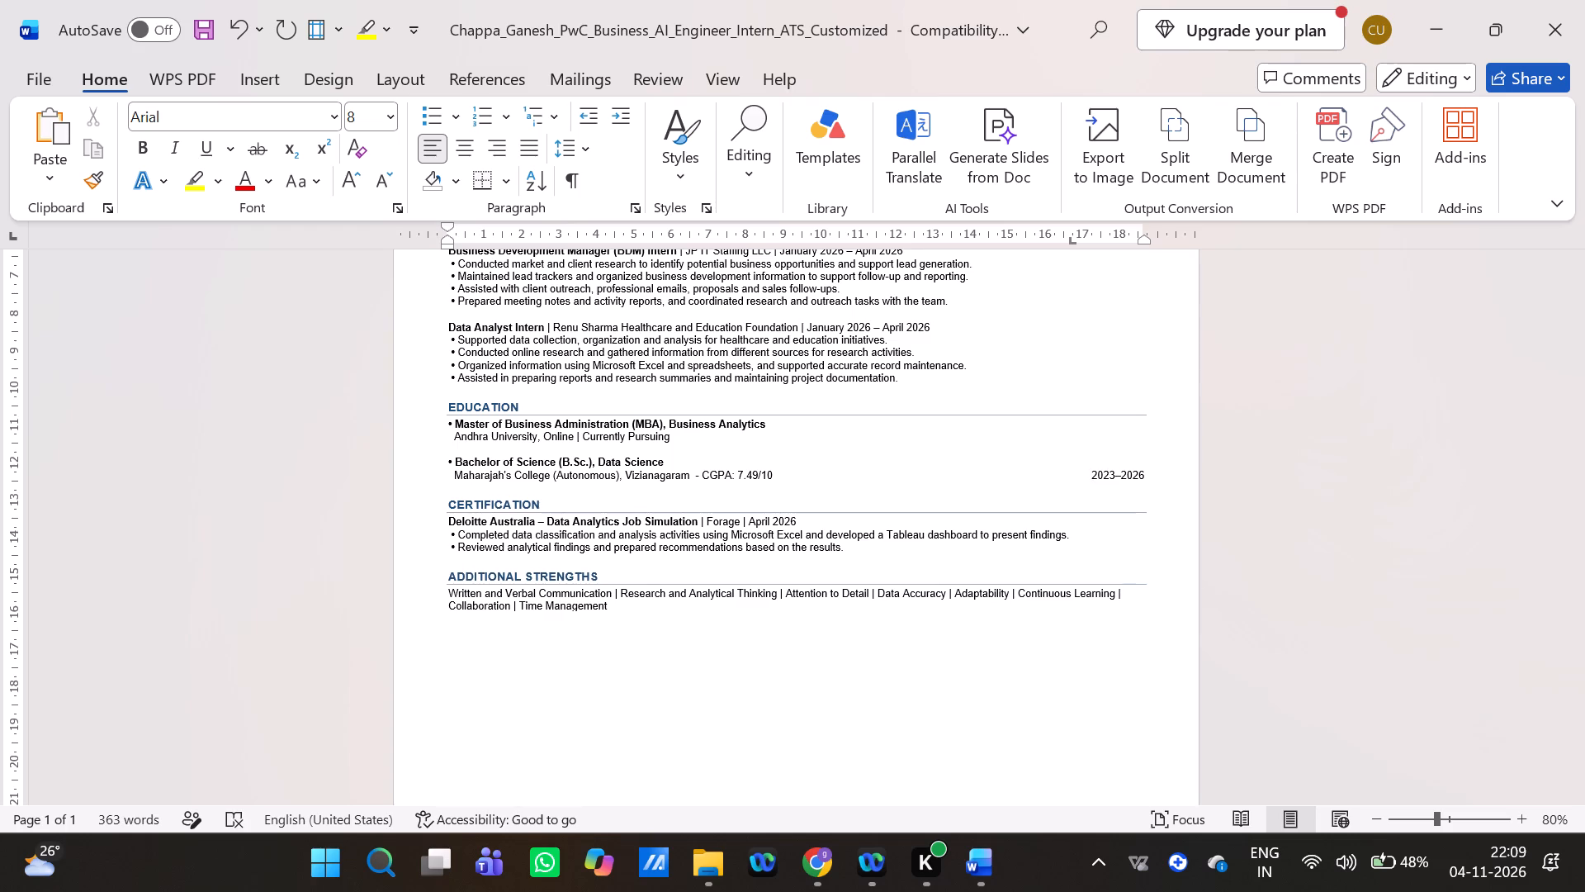
Copy the 2023–2026 dates from the B.Sc. entry to the end of the Andhra University line, without an extra line break.
drag(1087, 473, 1120, 471)
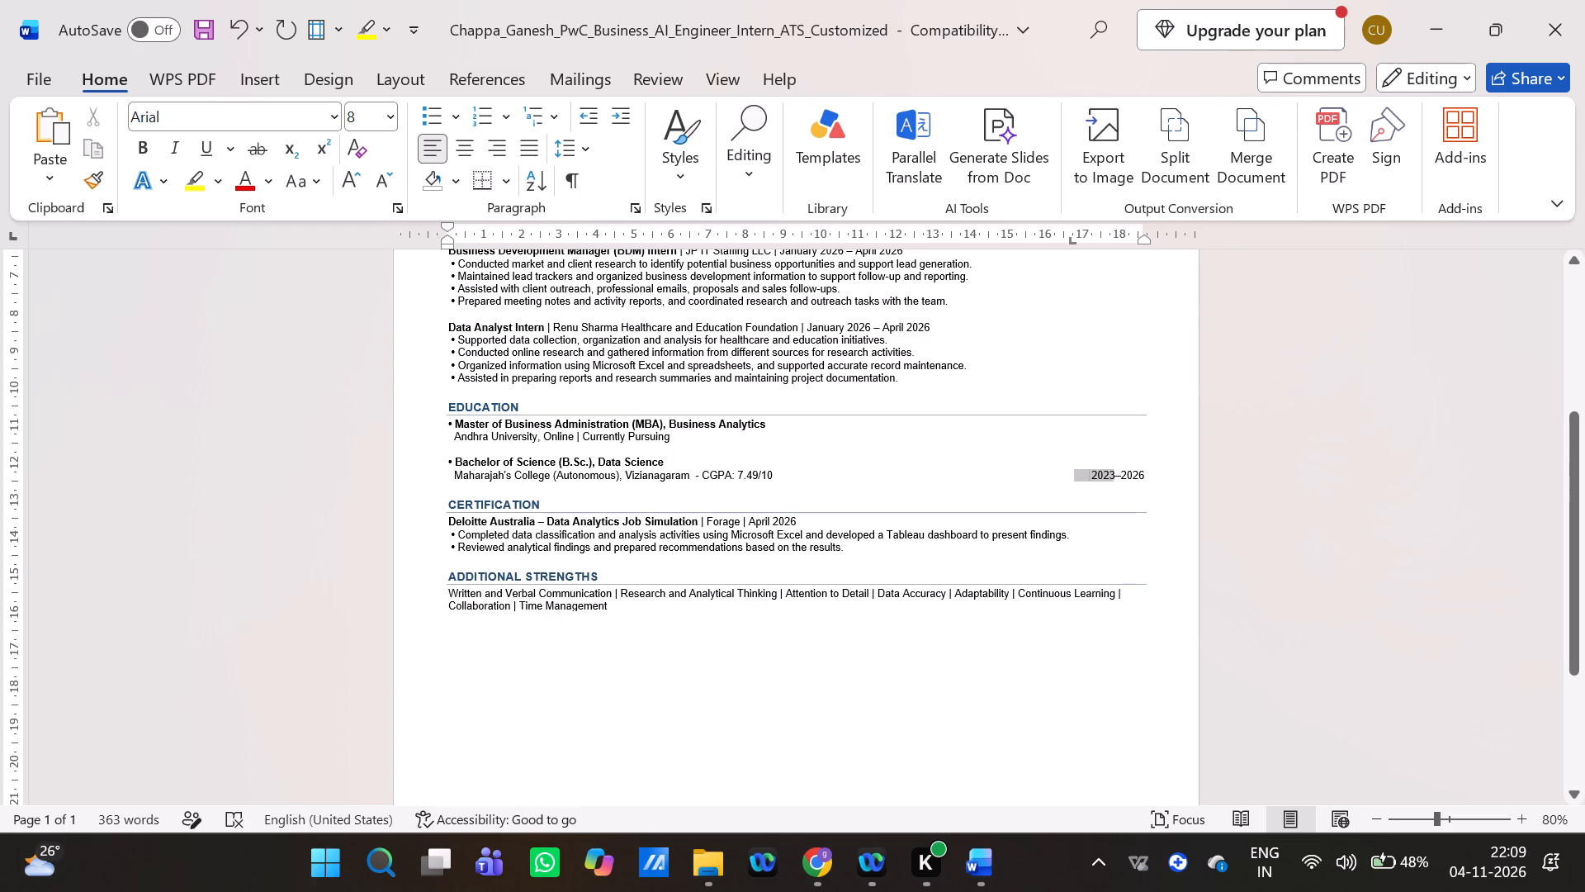
drag(1120, 471, 1151, 470)
key(ctrl+c)
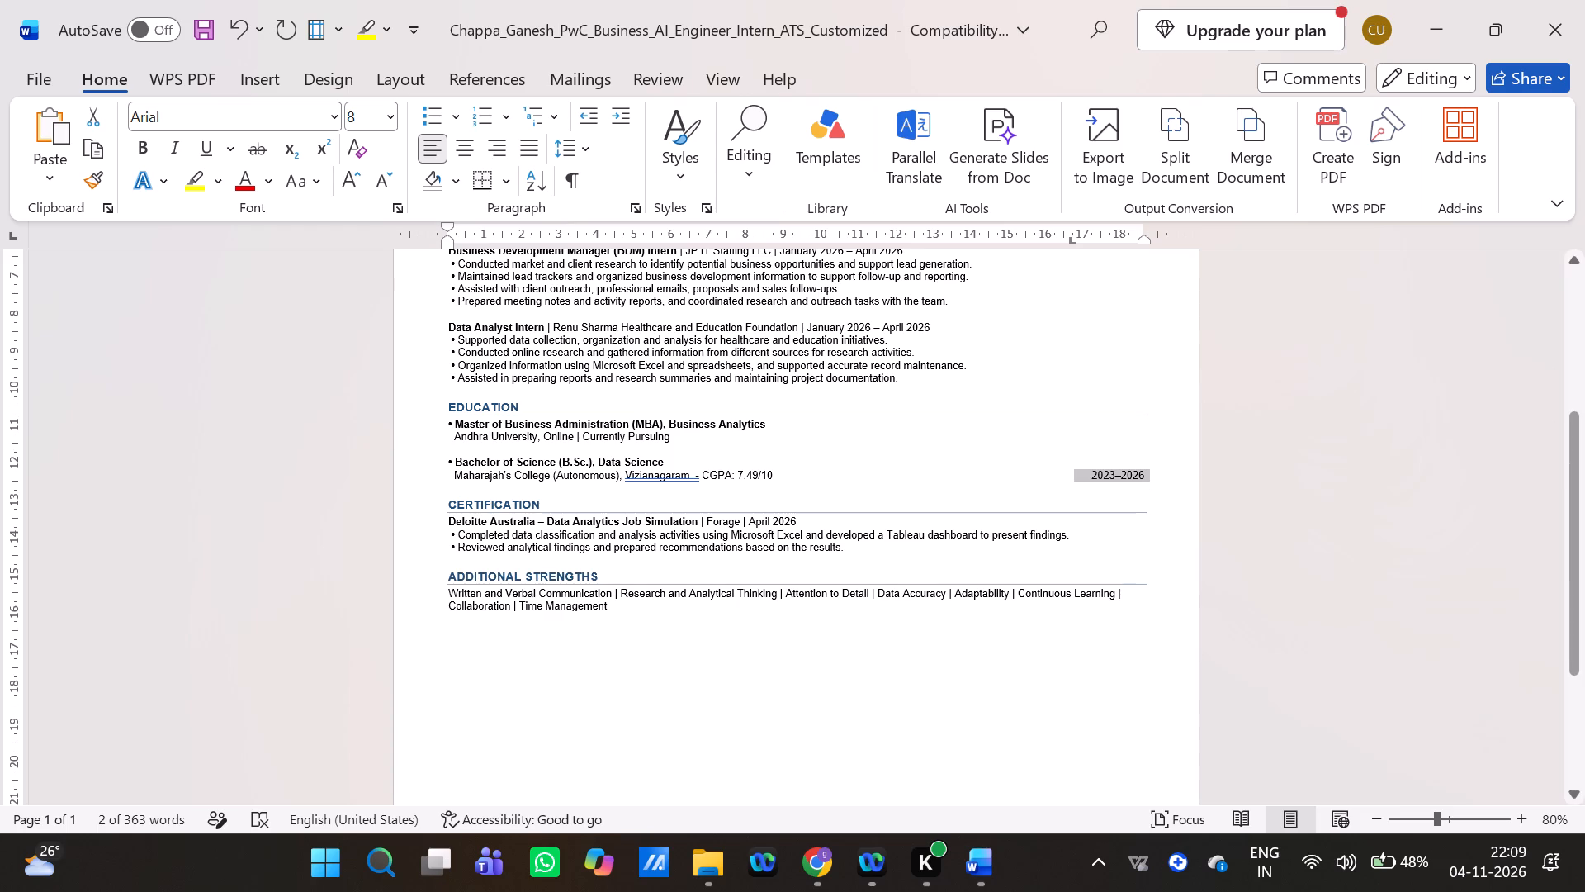
double_click(1077, 427)
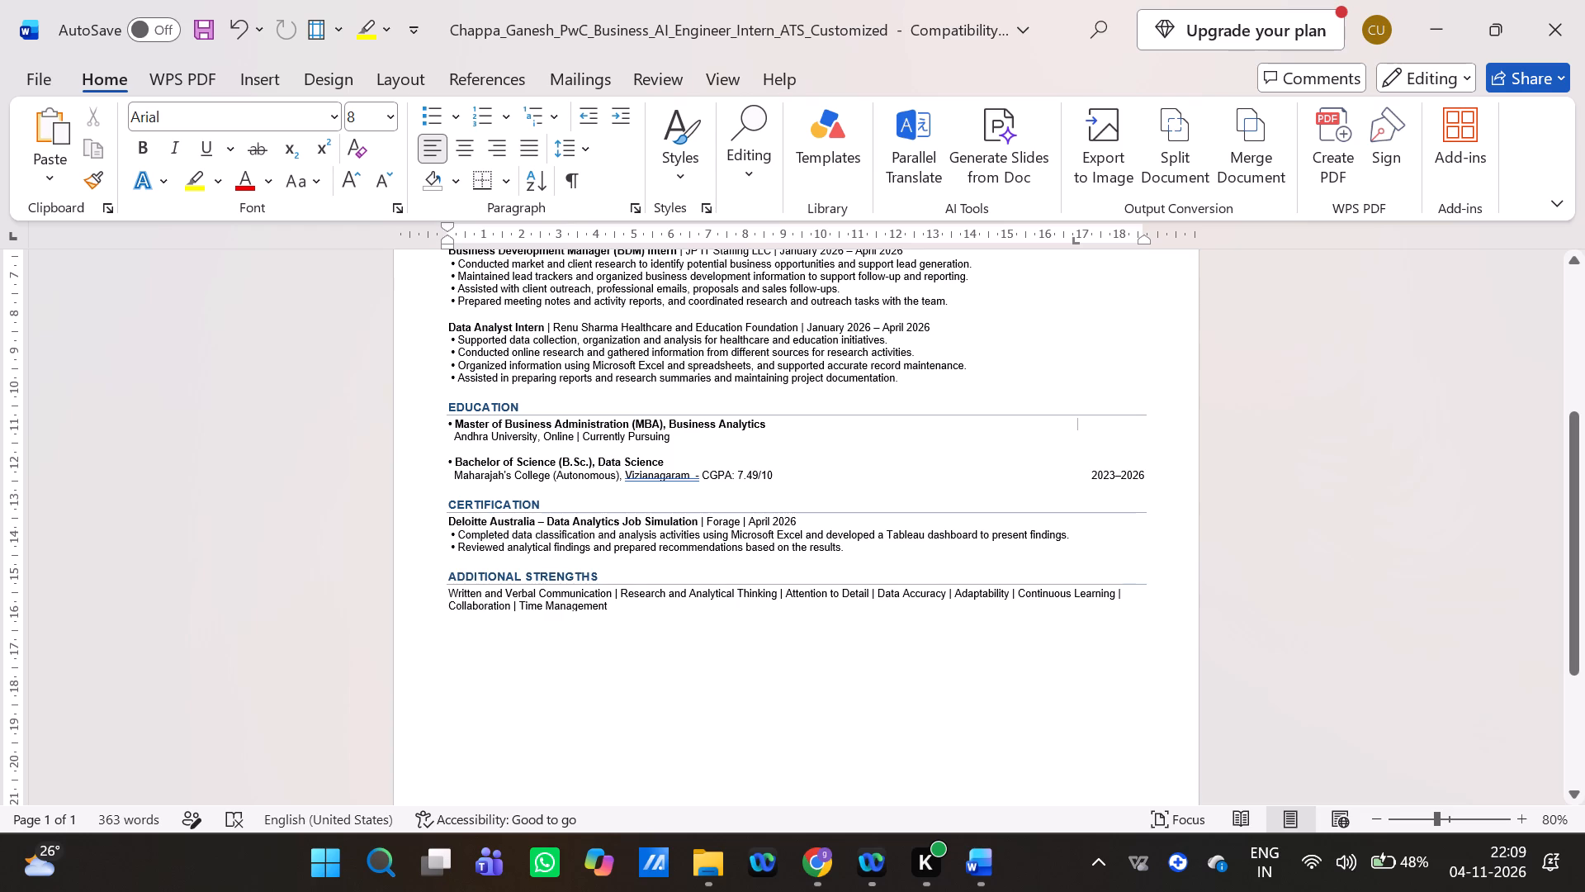
click(724, 436)
key(space)
key(space)
key(space)
key(space)
key(space)
key(space)
key(space)
key(space)
key(space)
key(space)
key(space)
key(space)
key(space)
key(space)
key(space)
key(space)
key(space)
key(space)
key(space)
key(space)
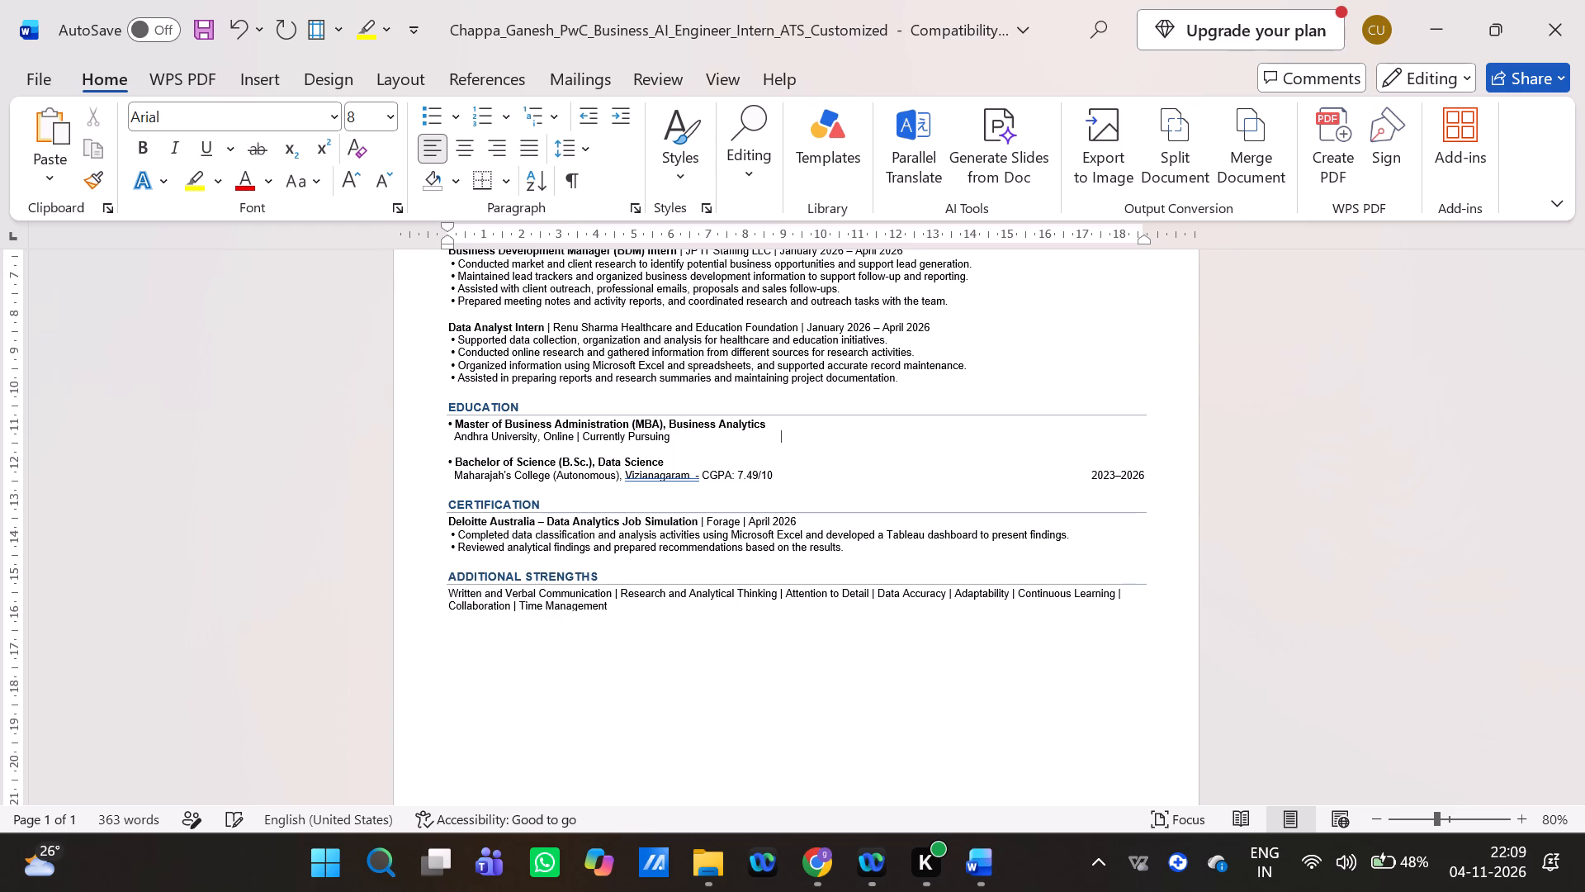
key(ctrl+v)
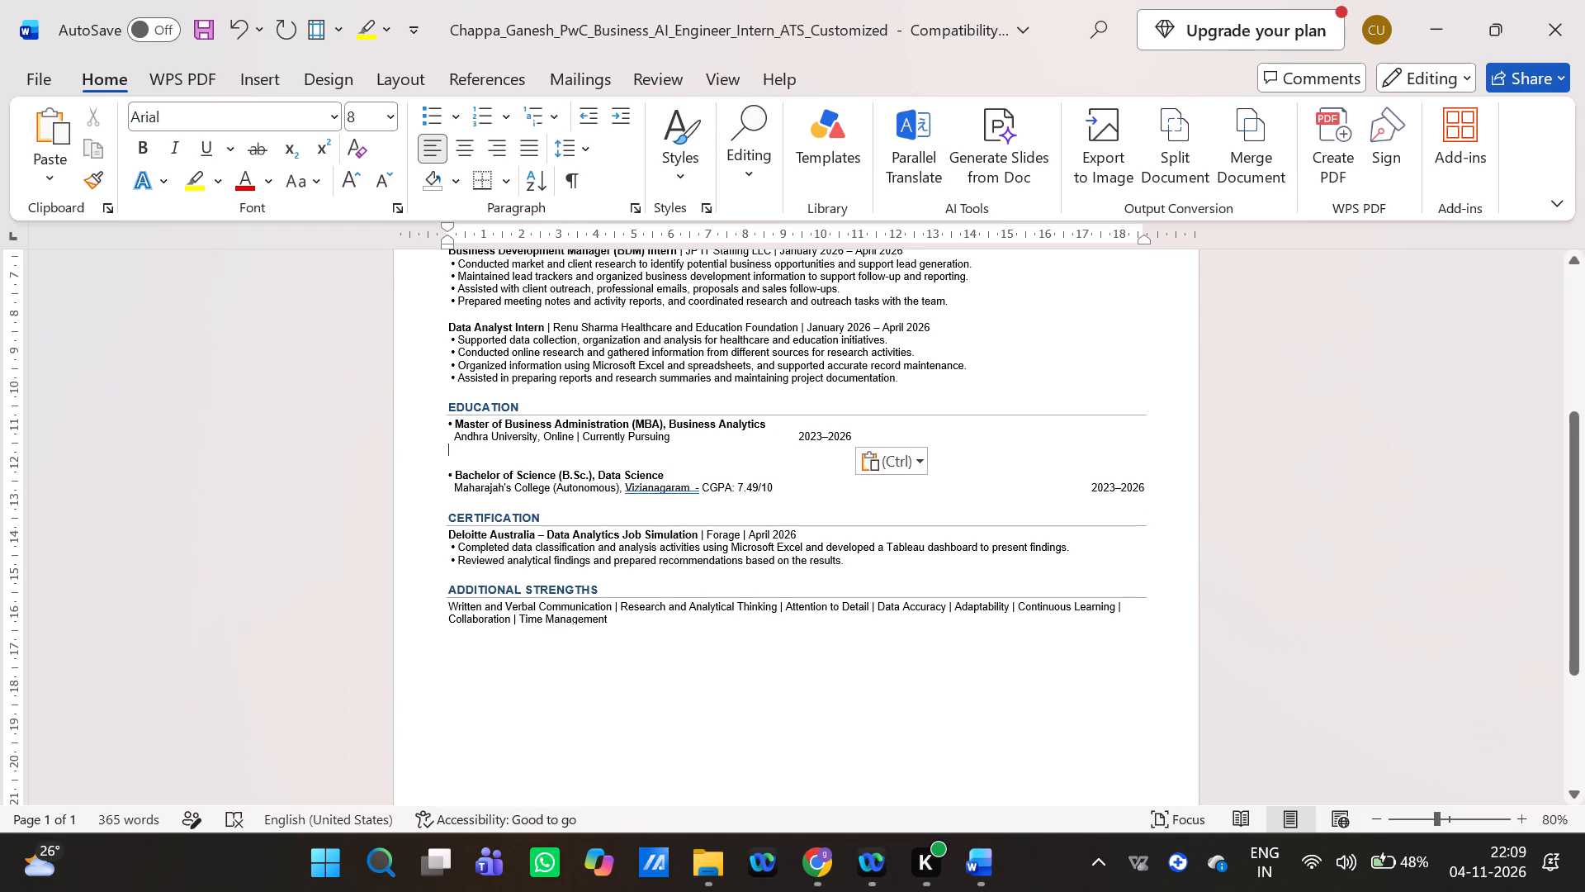
key(BackSpace)
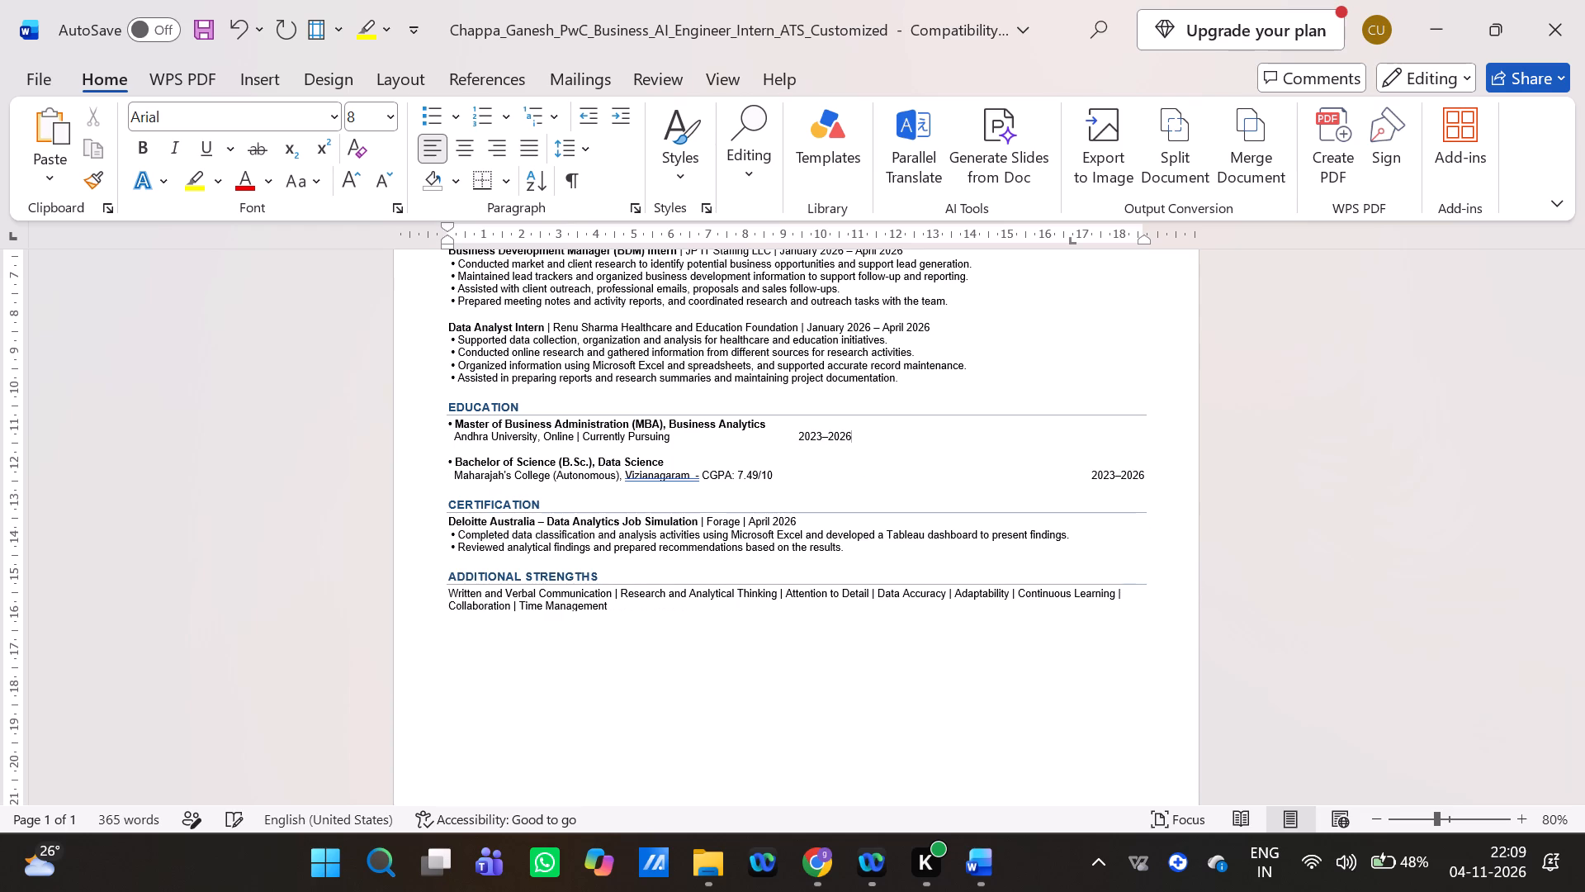
Pad the copied dates on the Andhra University line with spaces until they align with the B.Sc. dates below.
click(800, 438)
key(space)
key(space)
key(space)
key(space)
key(space)
key(space)
key(space)
key(space)
key(space)
key(space)
key(space)
key(space)
key(space)
key(space)
key(space)
key(space)
key(space)
key(space)
key(space)
key(space)
key(space)
key(space)
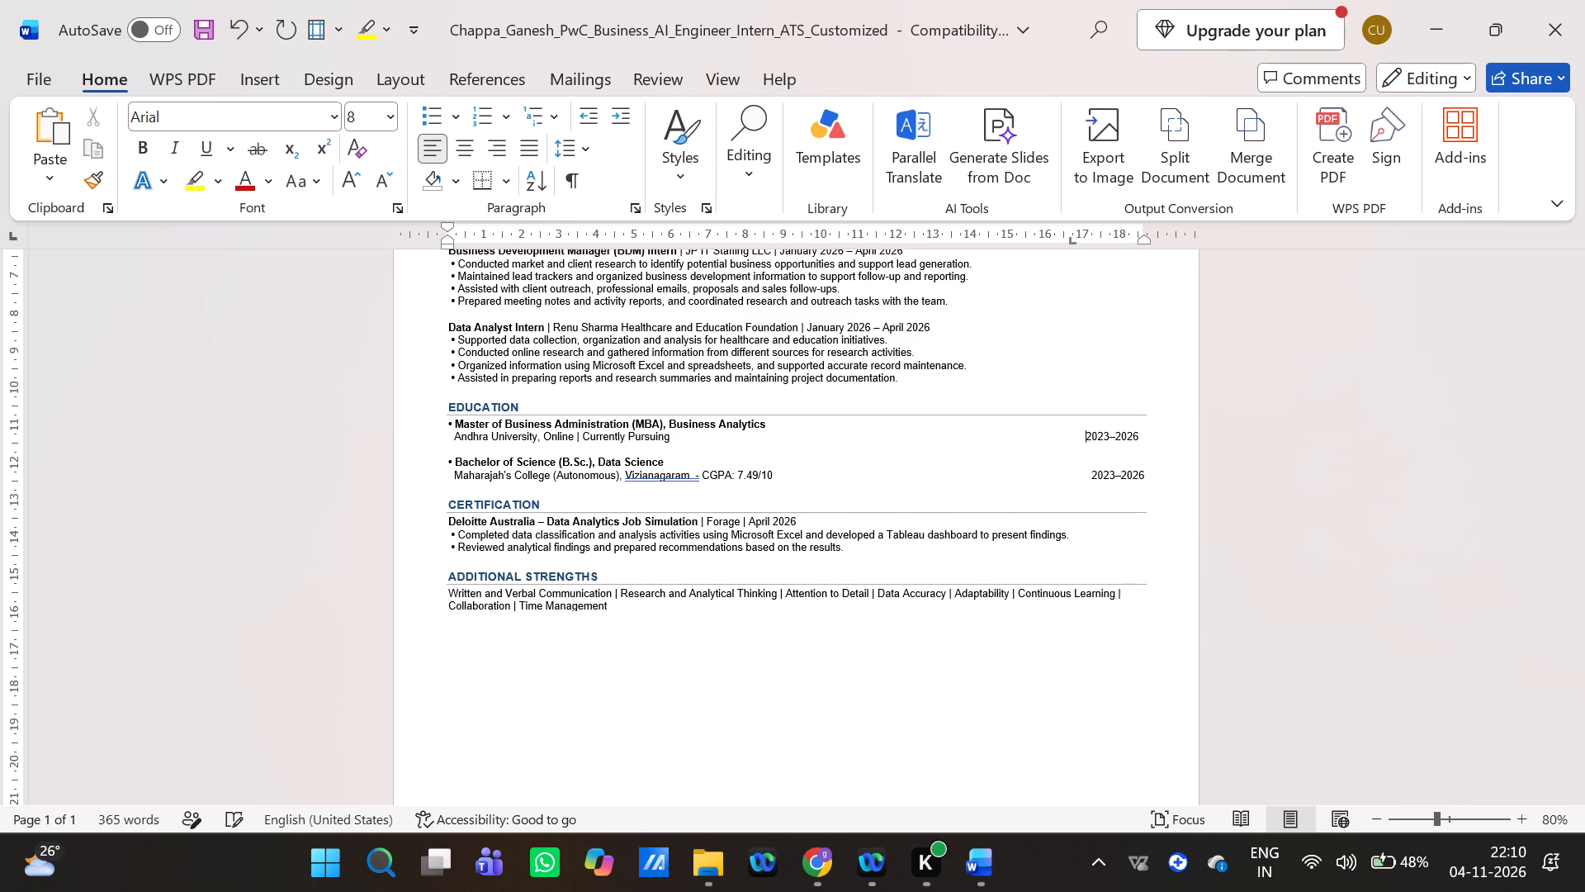
key(space)
key(space)
Change the date range in the MBA entry to 2026–Presnt.
click(1116, 439)
key(BackSpace)
key(6)
key(Right)
key(Right)
key(Right)
key(Right)
key(Right)
key(BackSpace)
key(BackSpace)
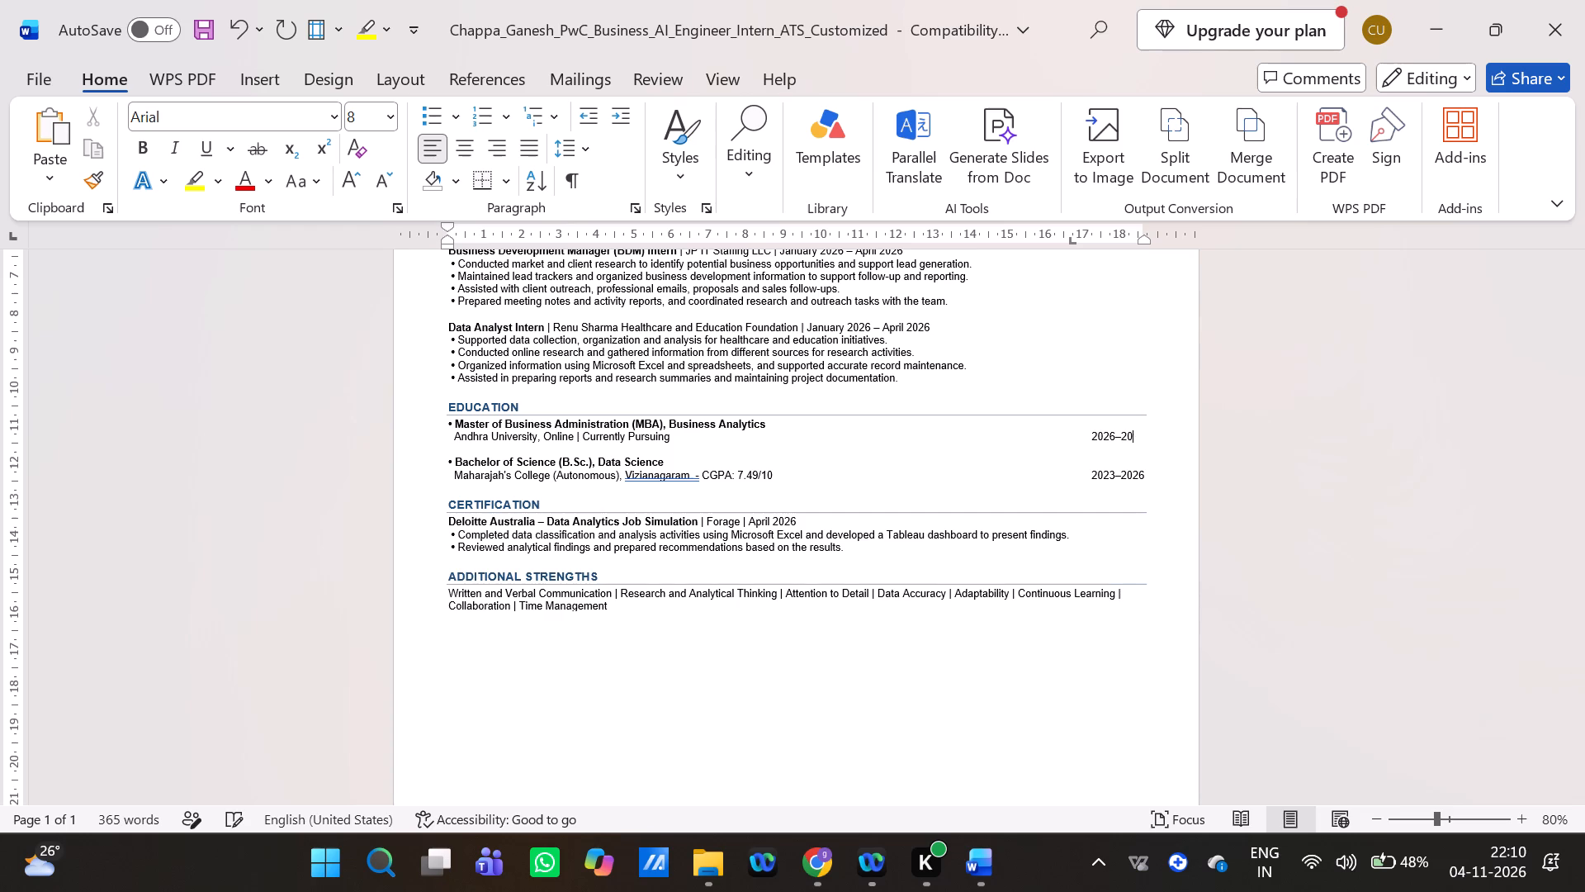
key(BackSpace)
key(BackSpace)
text(res)
text(nt)
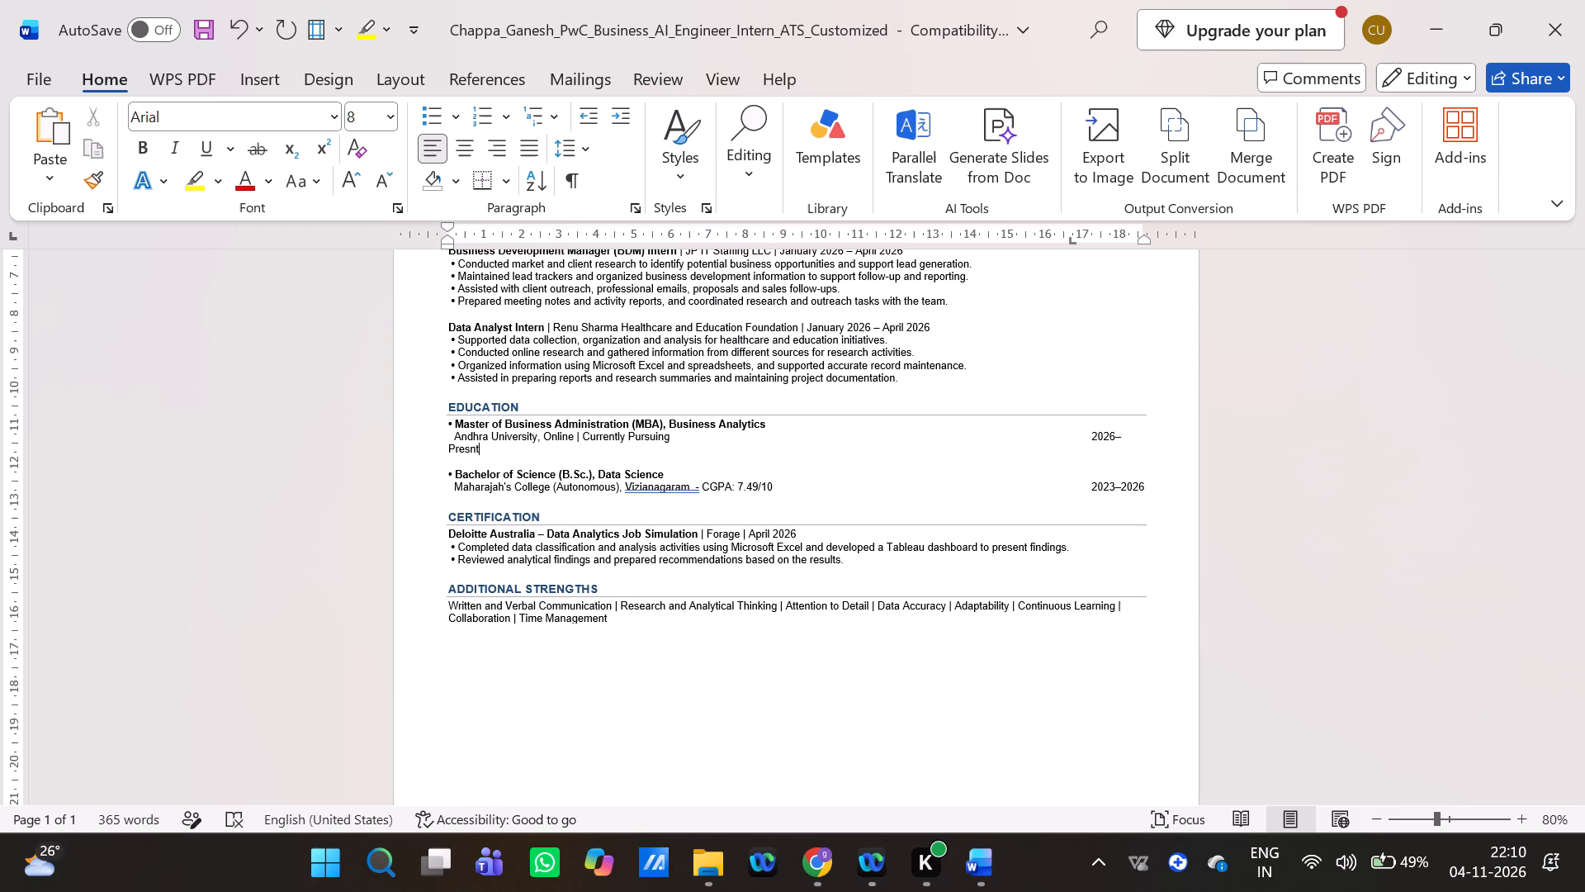
Remove three spaces before the MBA date range to fit it on the Andhra University line.
click(1086, 442)
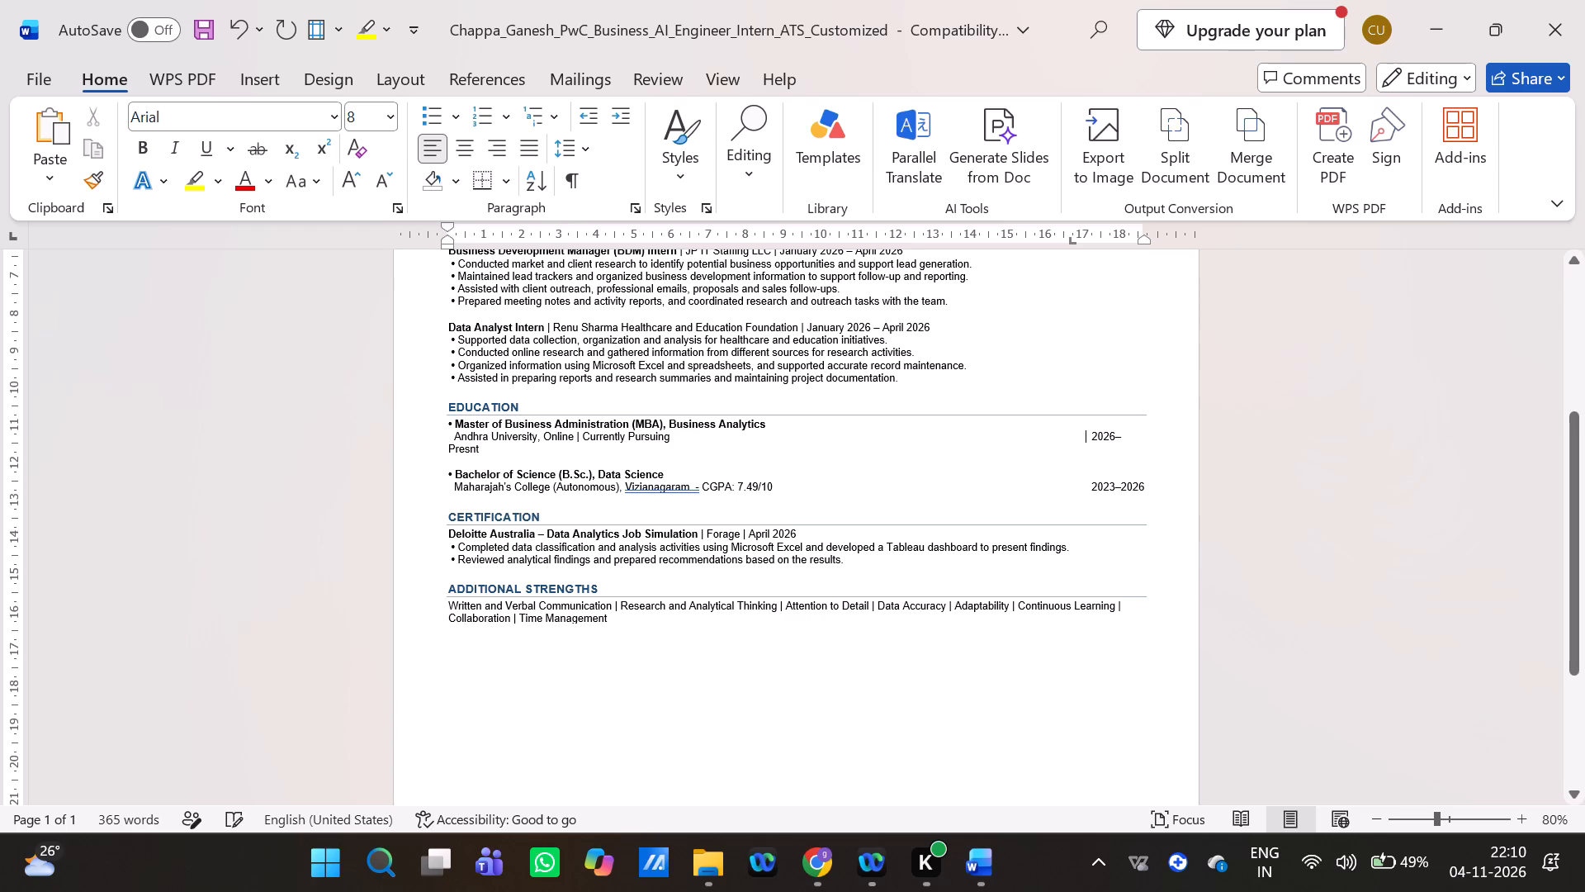
key(BackSpace)
key(BackSpace)
key(BackSpace)
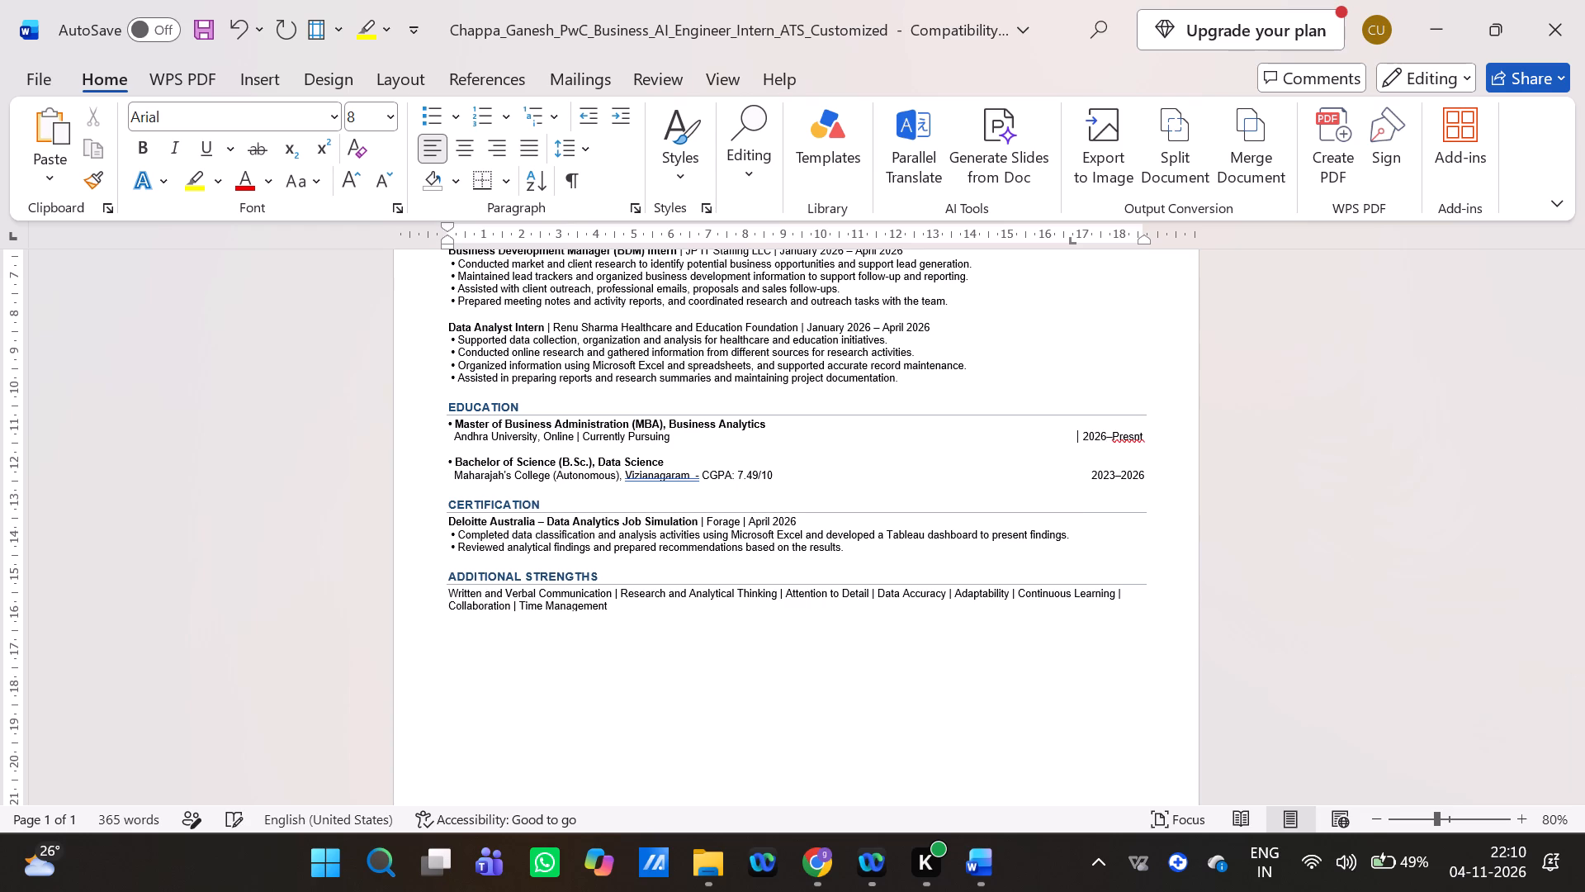
Correct the misspelled Presnt to Present in the MBA date range.
click(1157, 444)
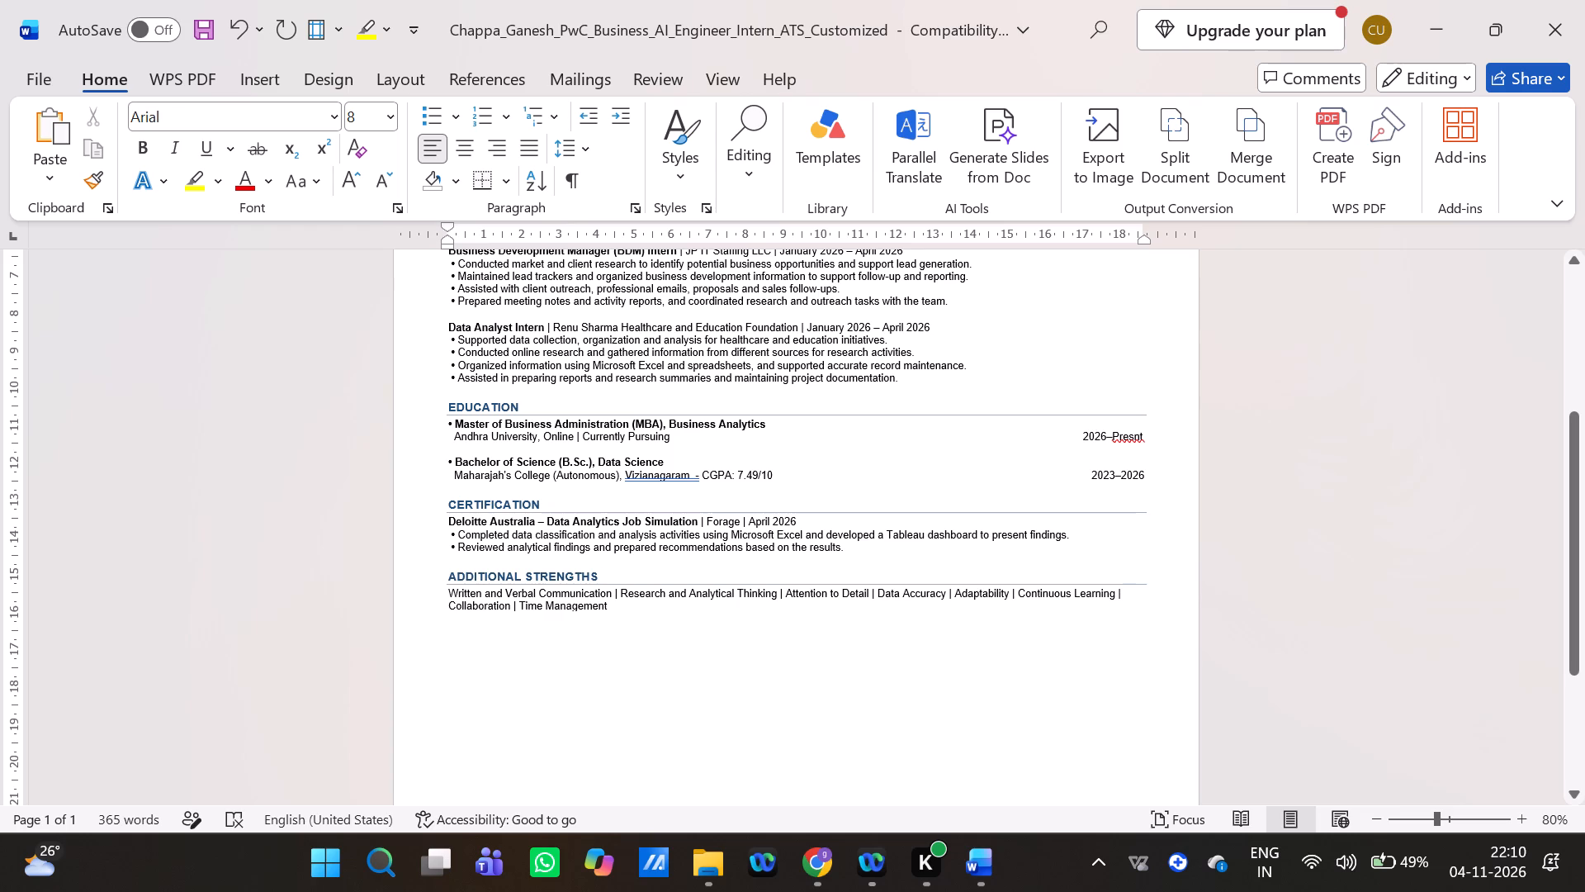
click(1134, 441)
key(e)
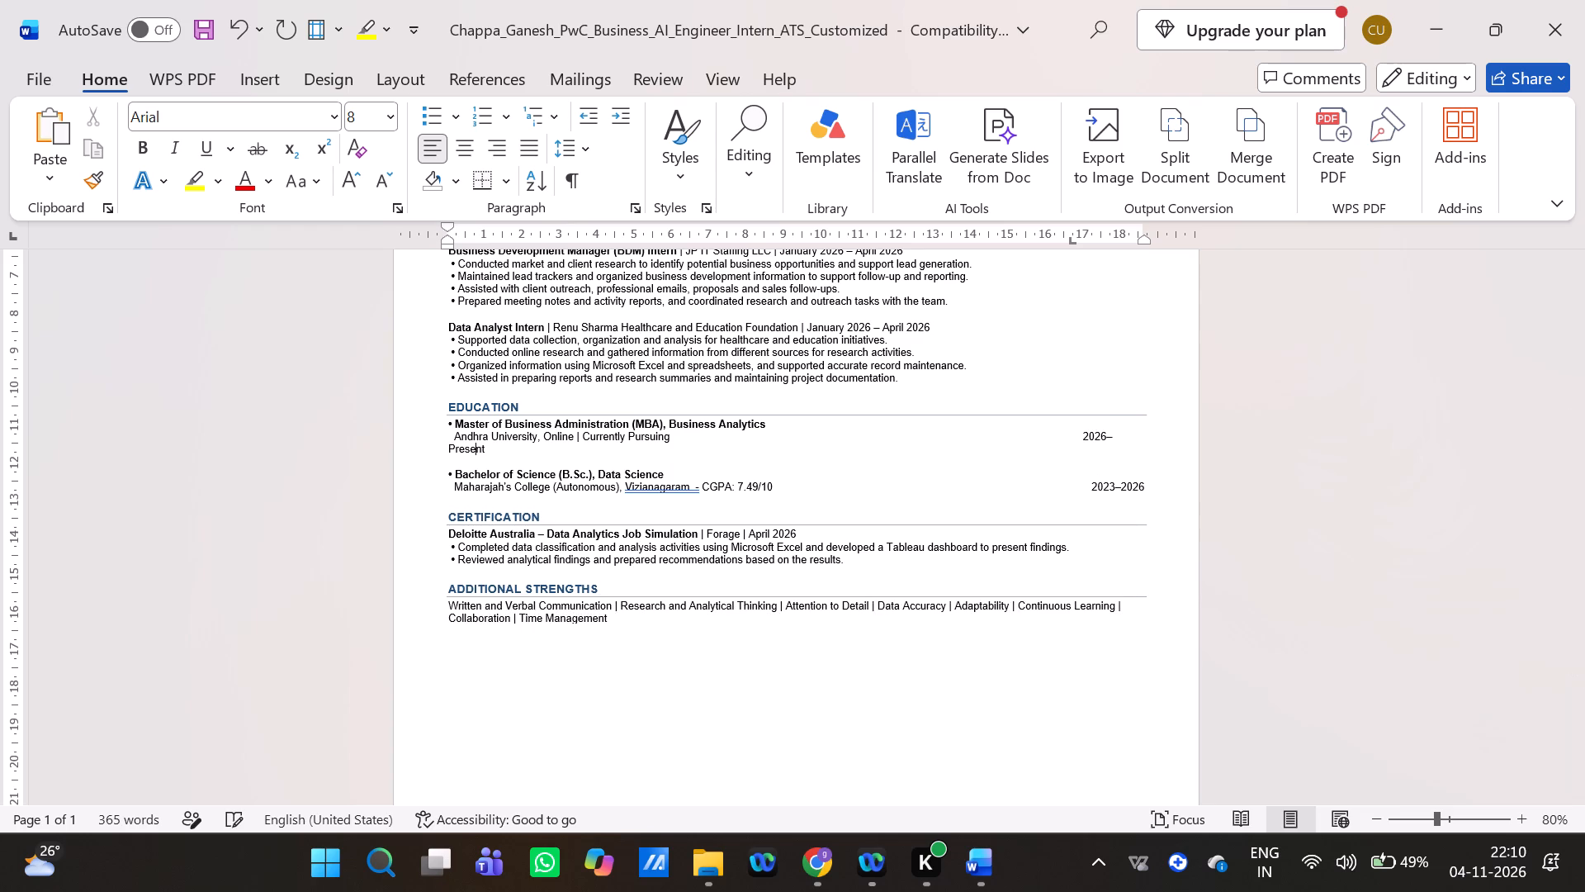
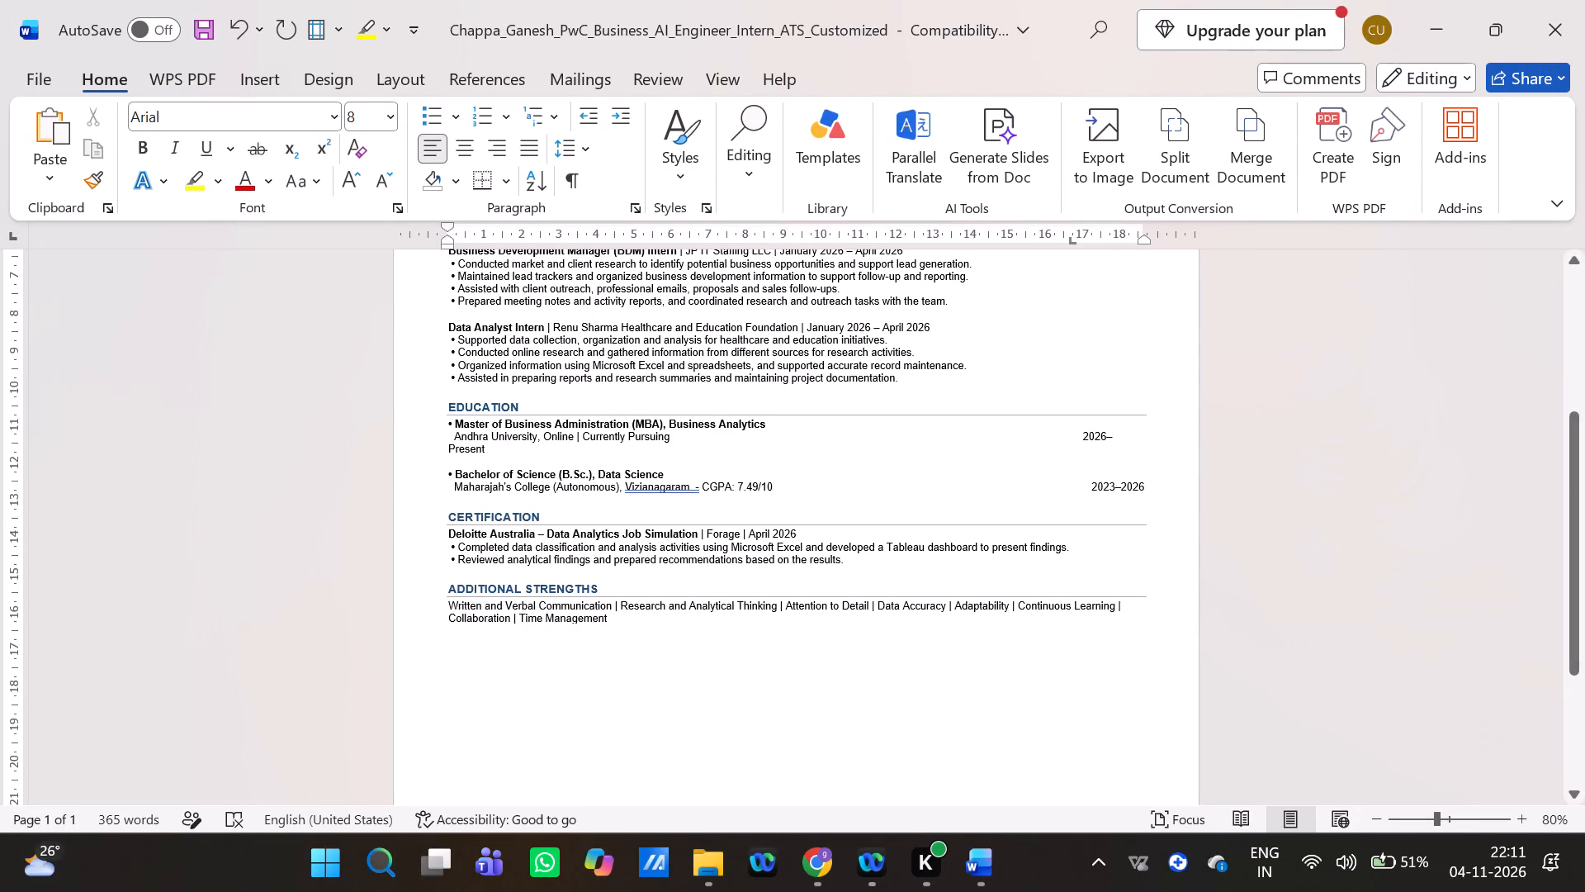
Remove two spaces before the MBA date range so that it fits on the Andhra University line.
click(1077, 438)
key(Right)
key(BackSpace)
key(BackSpace)
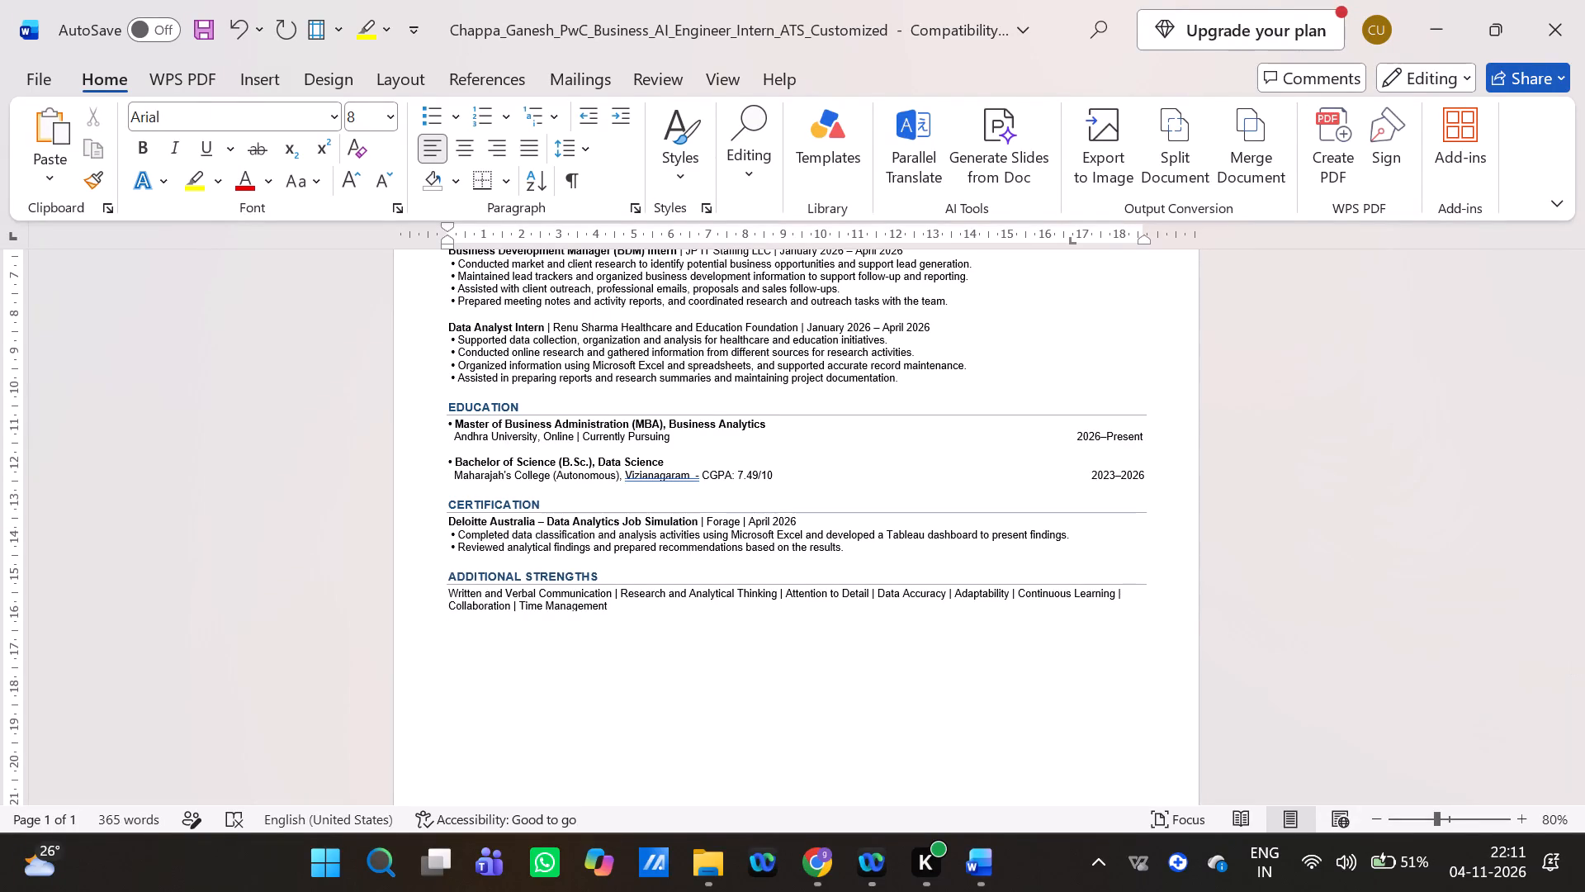
key(space)
key(BackSpace)
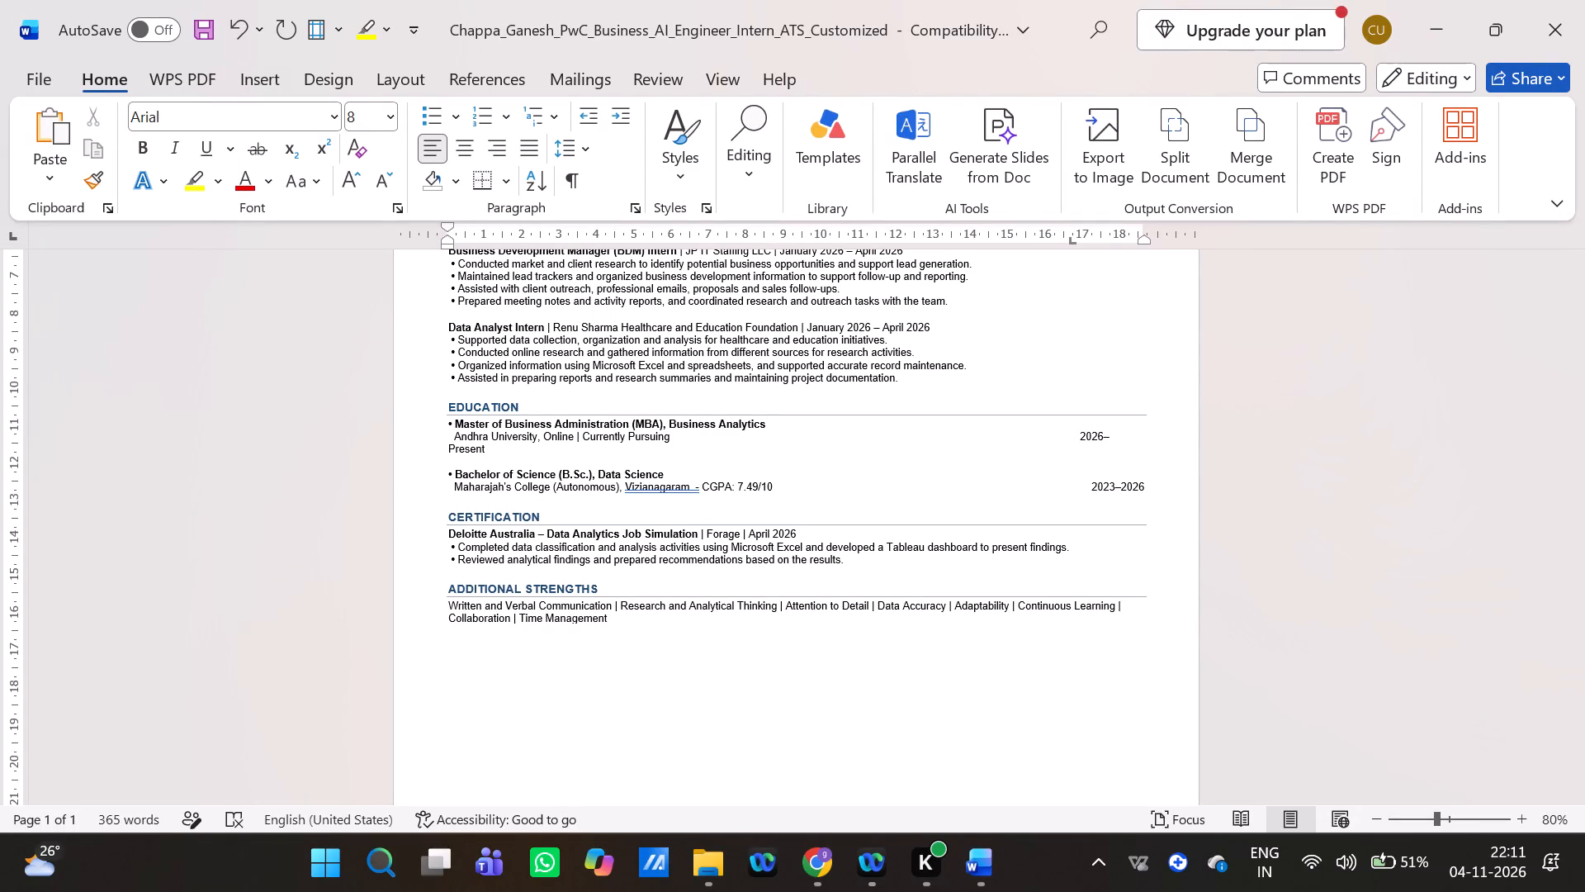
Shorten the MBA entry's date range to just 2026 by deleting the dash and Present.
click(1145, 441)
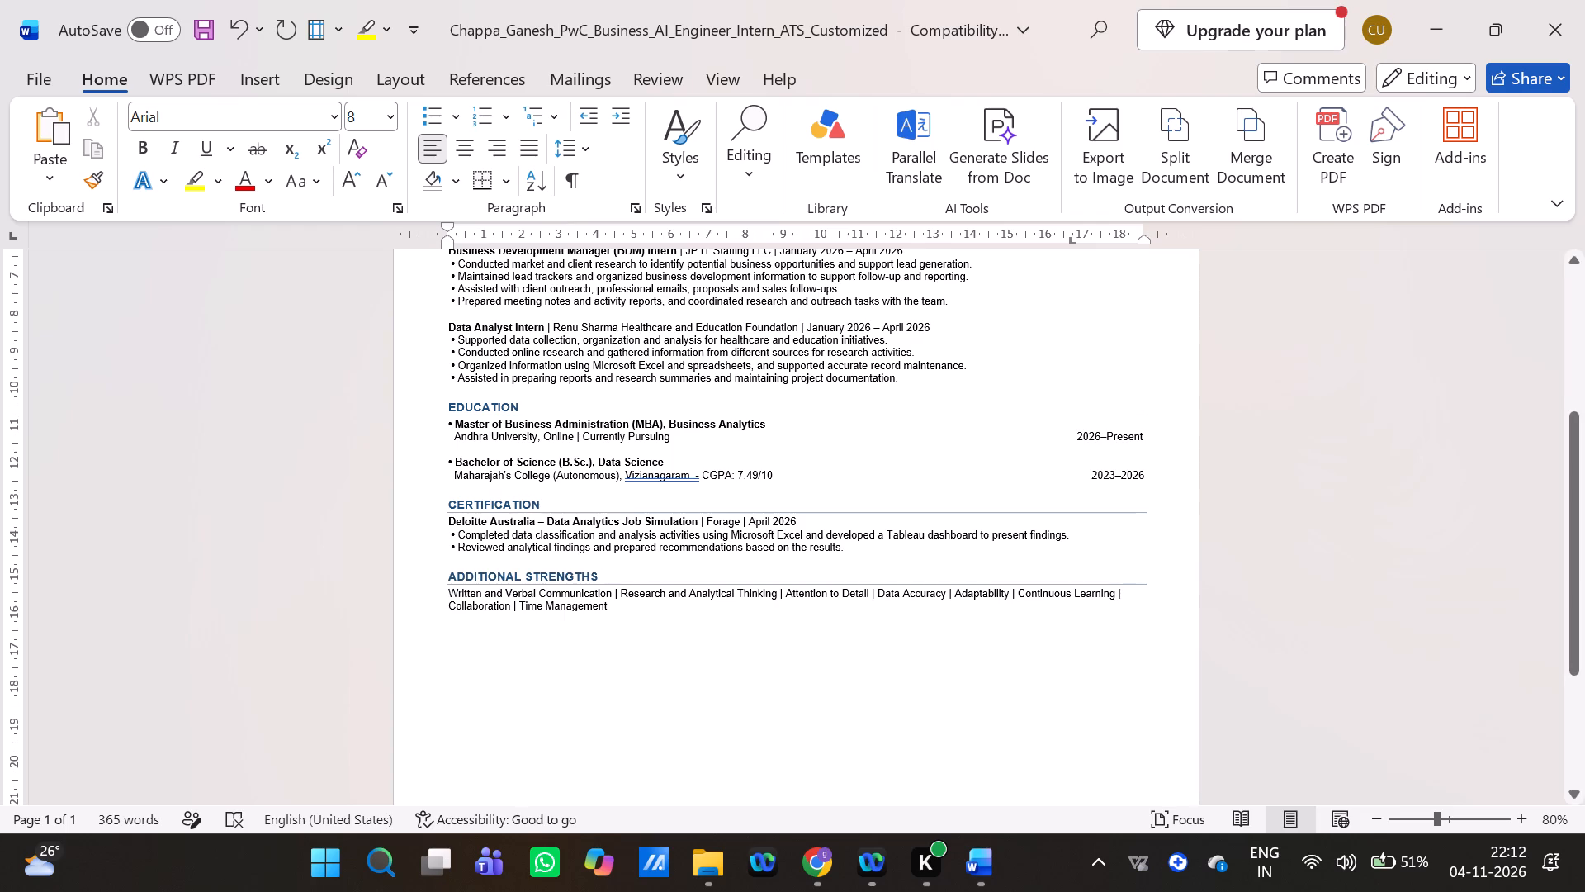
scroll(1089, 444, down, 1)
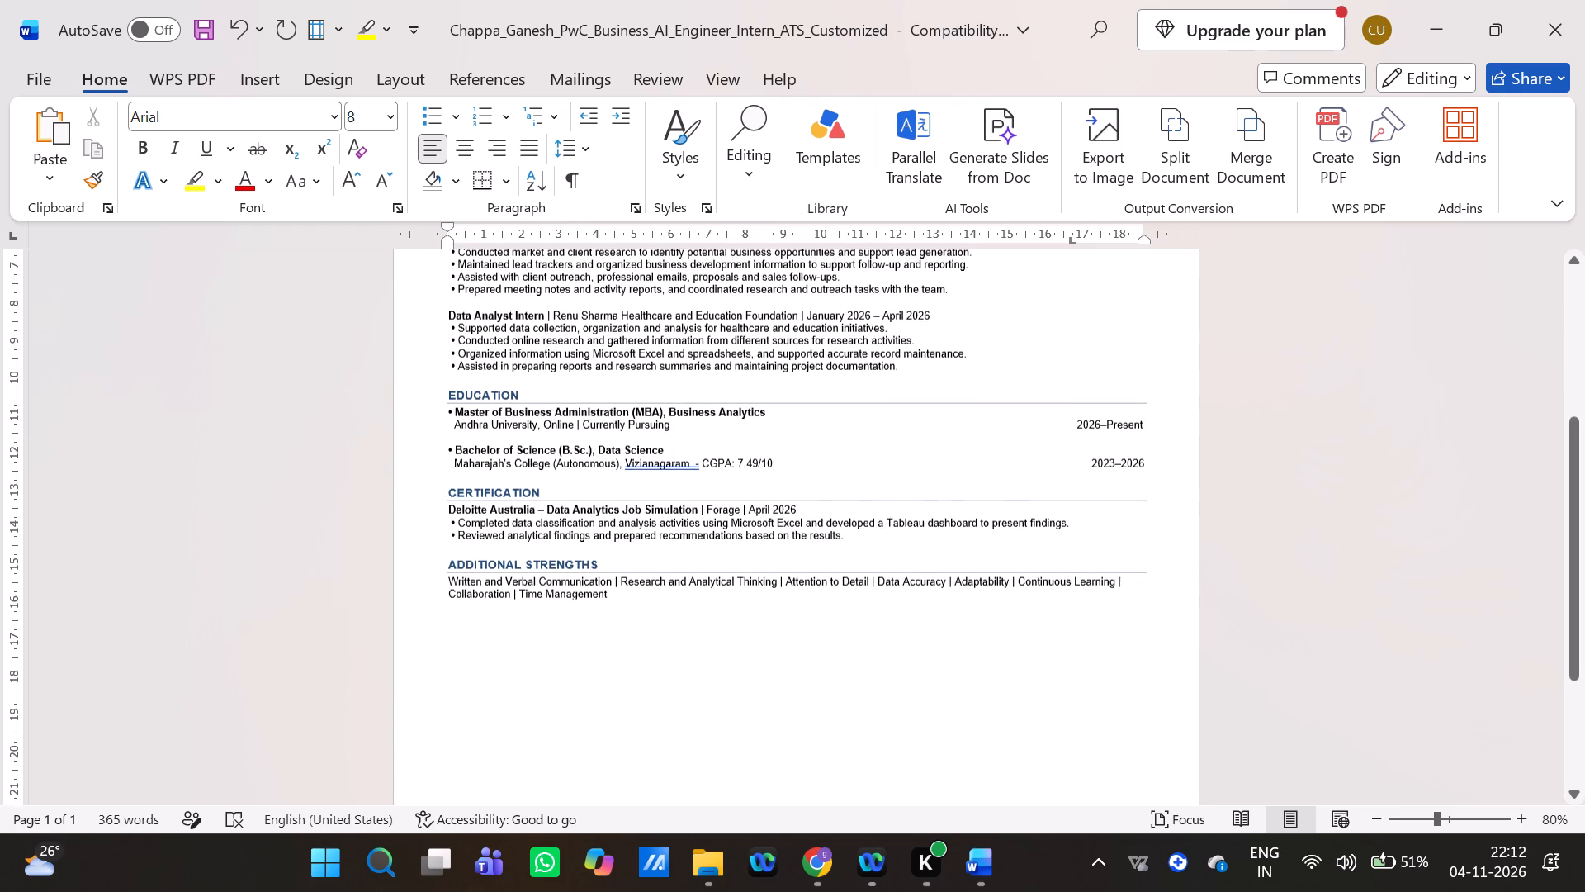
scroll(1089, 444, down, 1)
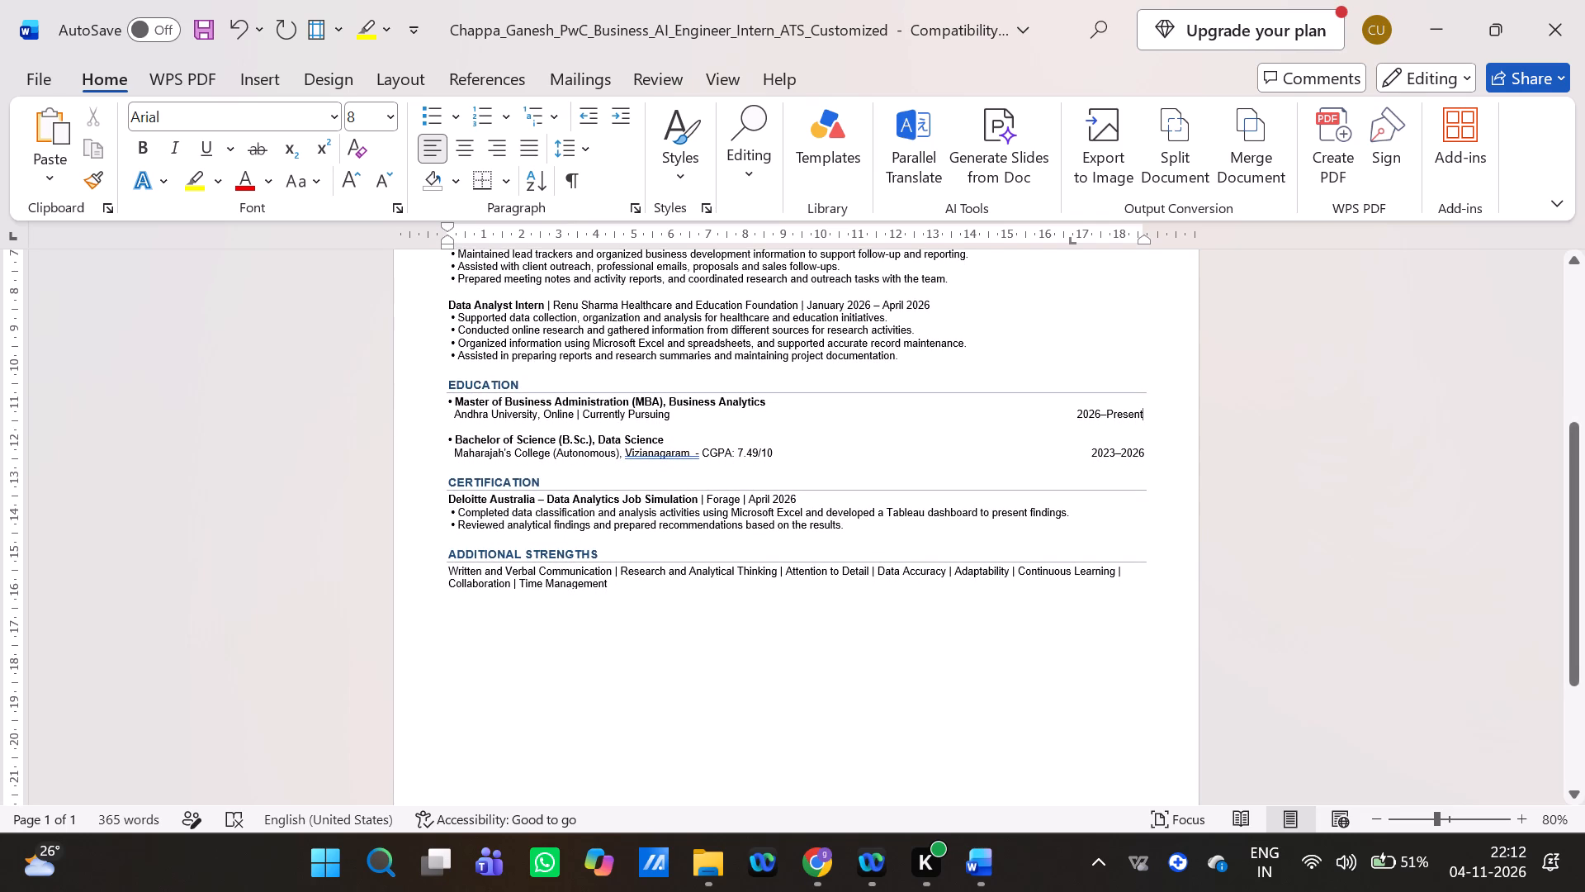
key(BackSpace)
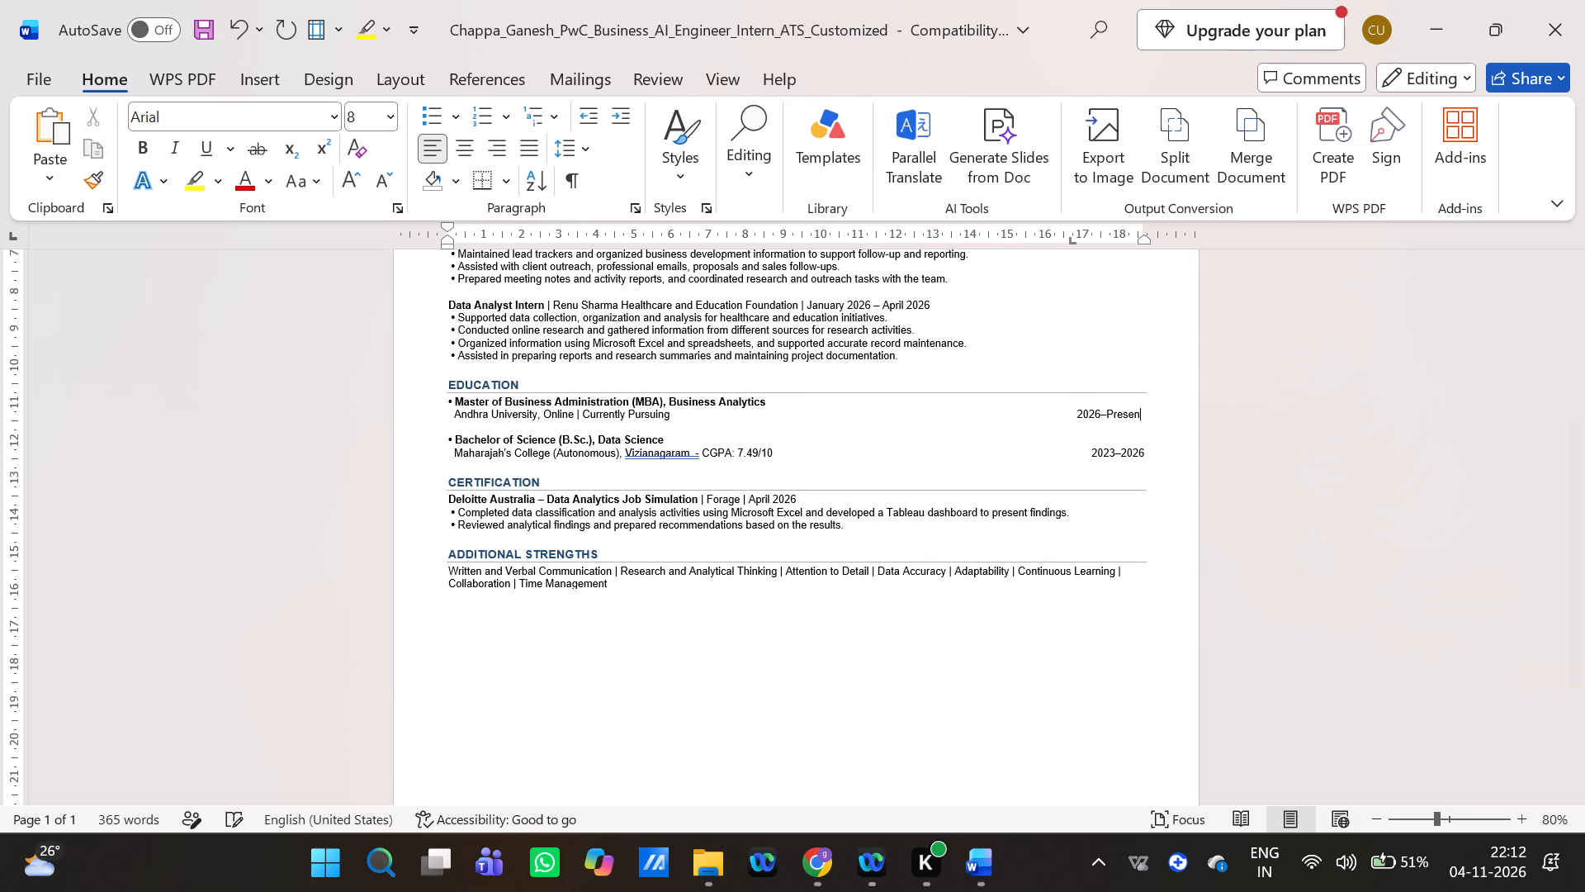
key(BackSpace)
key(BackSpace)
key(BackSpace)
key(BackSpace)
key(BackSpace)
key(BackSpace)
key(BackSpace)
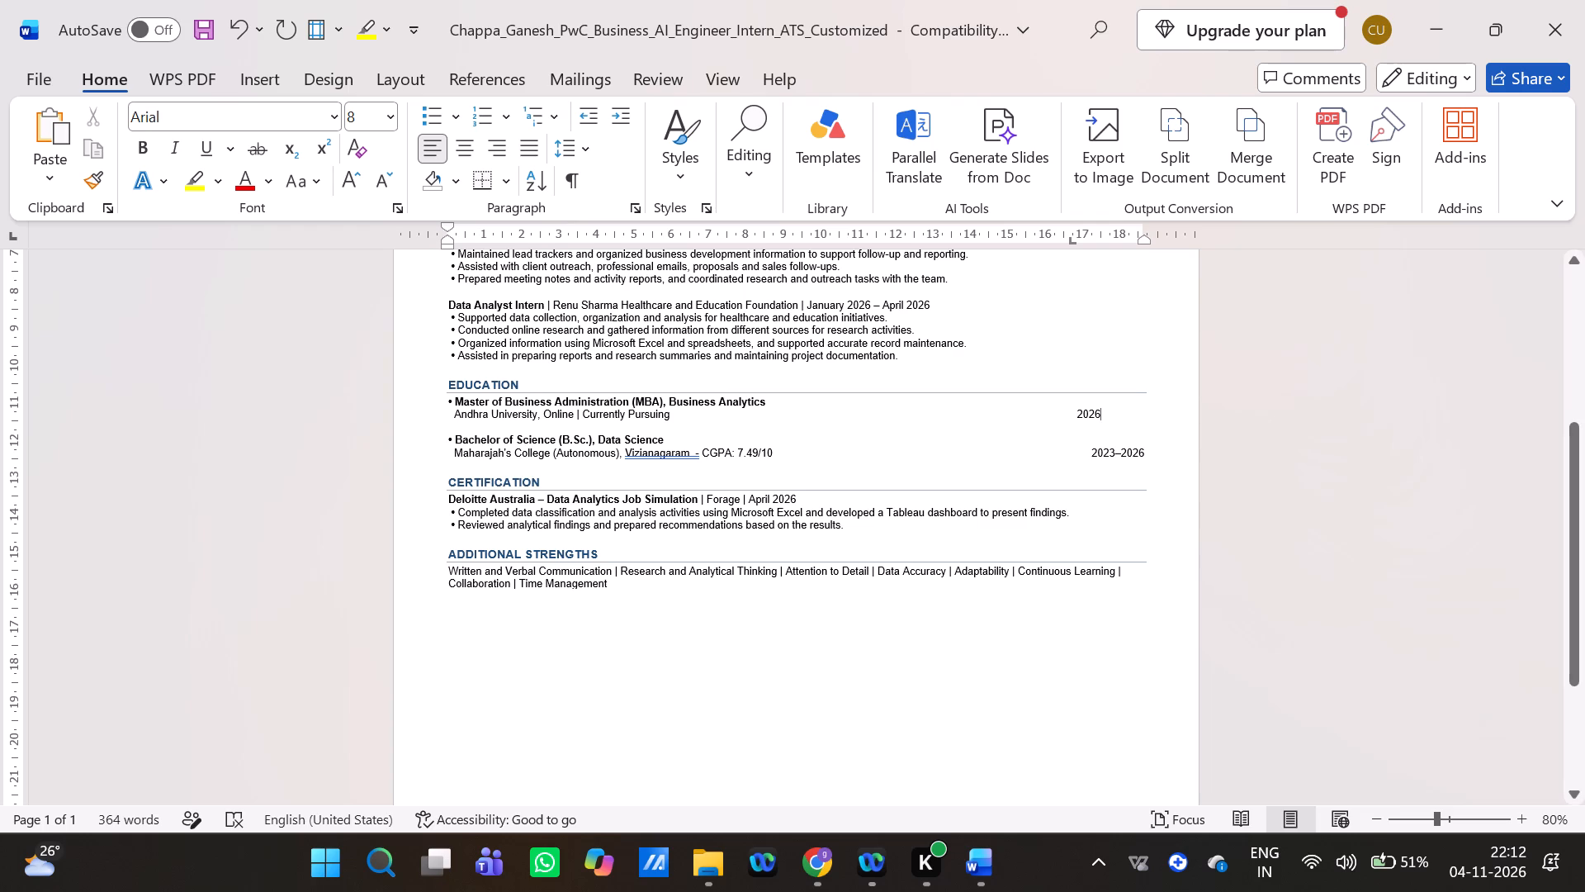
Insert five spaces before 2026 on the Andhra University line to align it with the start of the B.Sc. dates.
click(1067, 411)
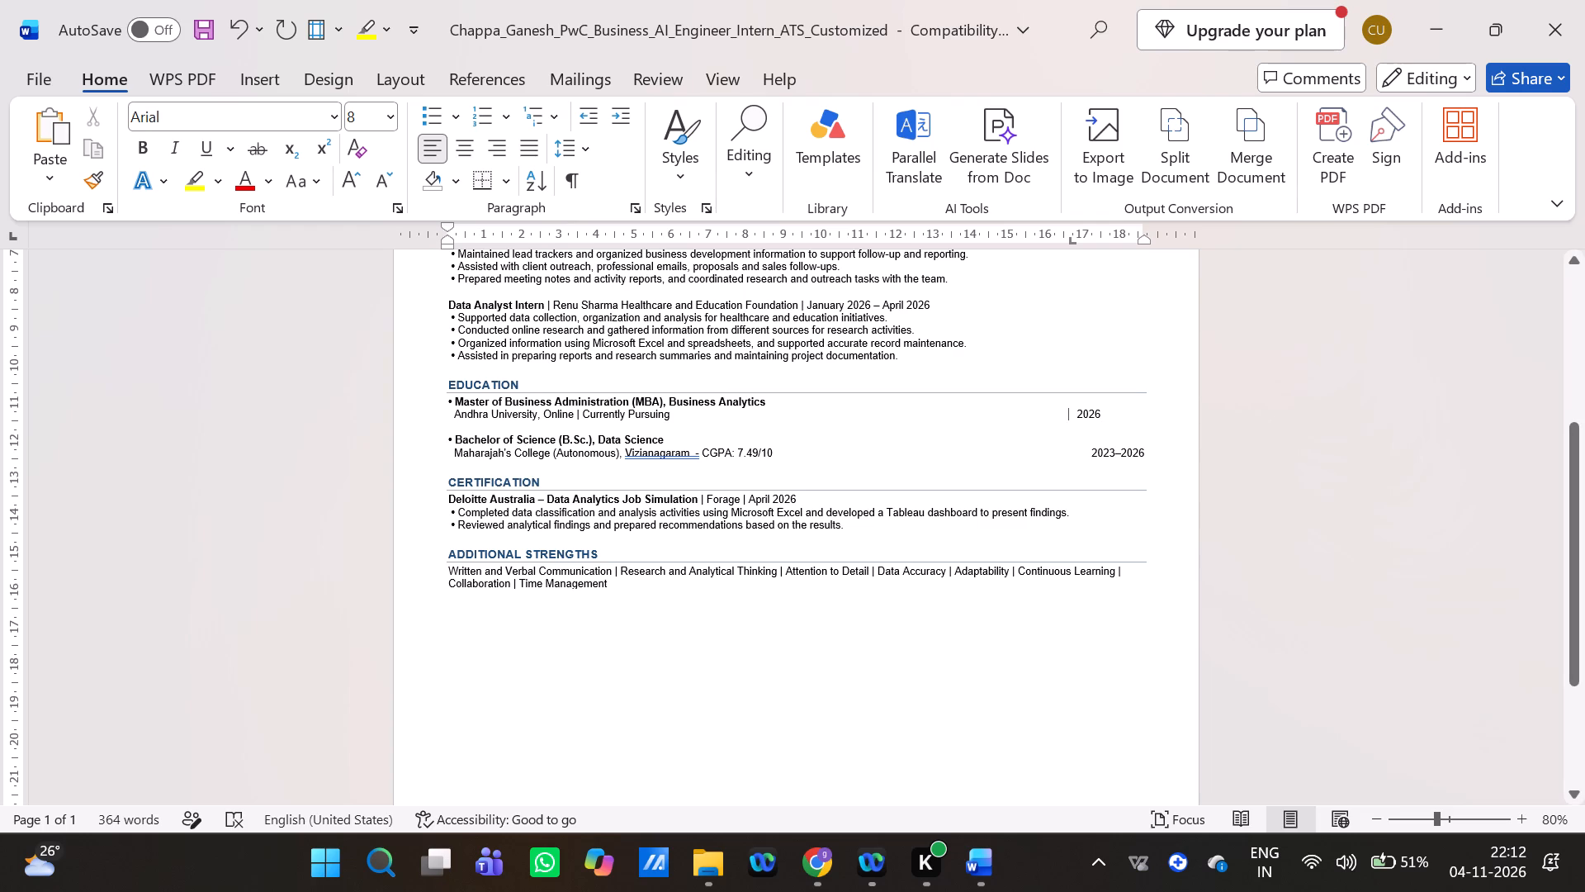
click(1075, 411)
key(space)
key(space)
key(space)
key(space)
key(space)
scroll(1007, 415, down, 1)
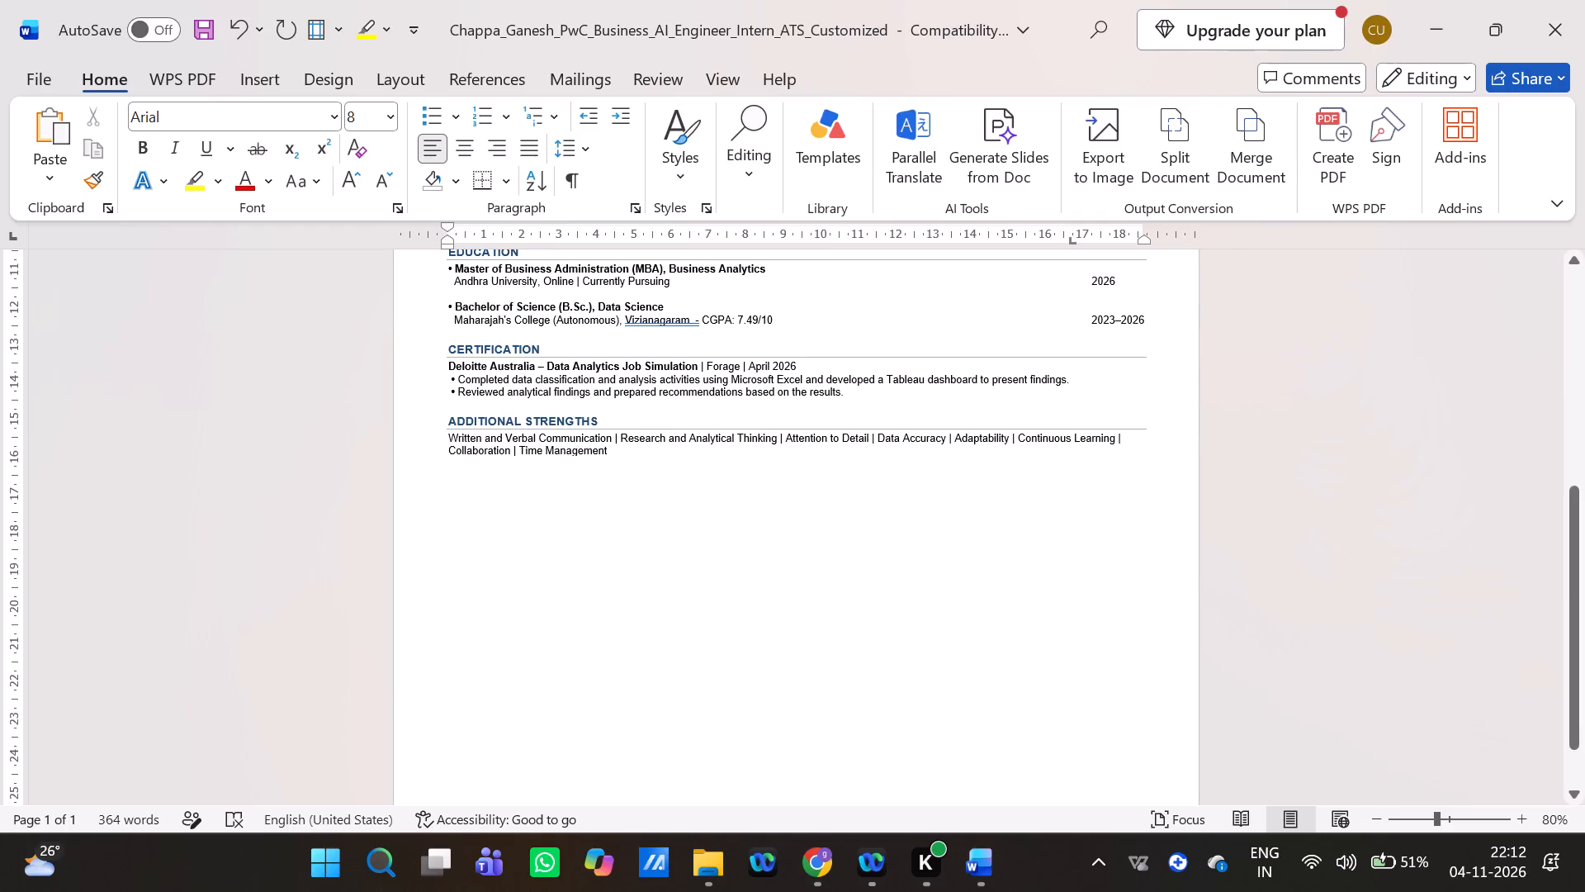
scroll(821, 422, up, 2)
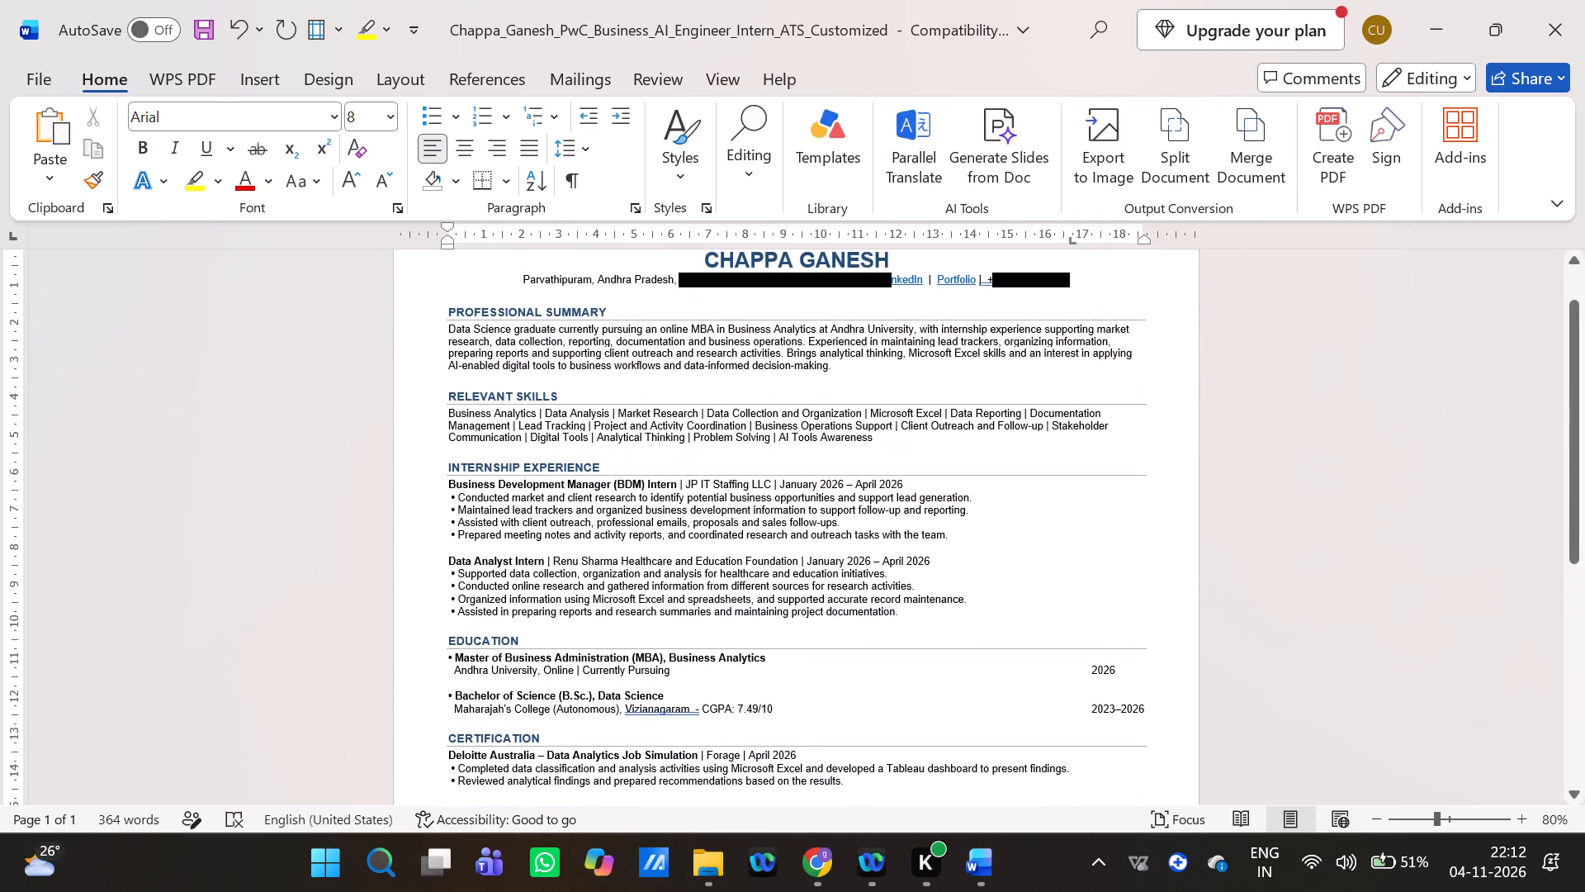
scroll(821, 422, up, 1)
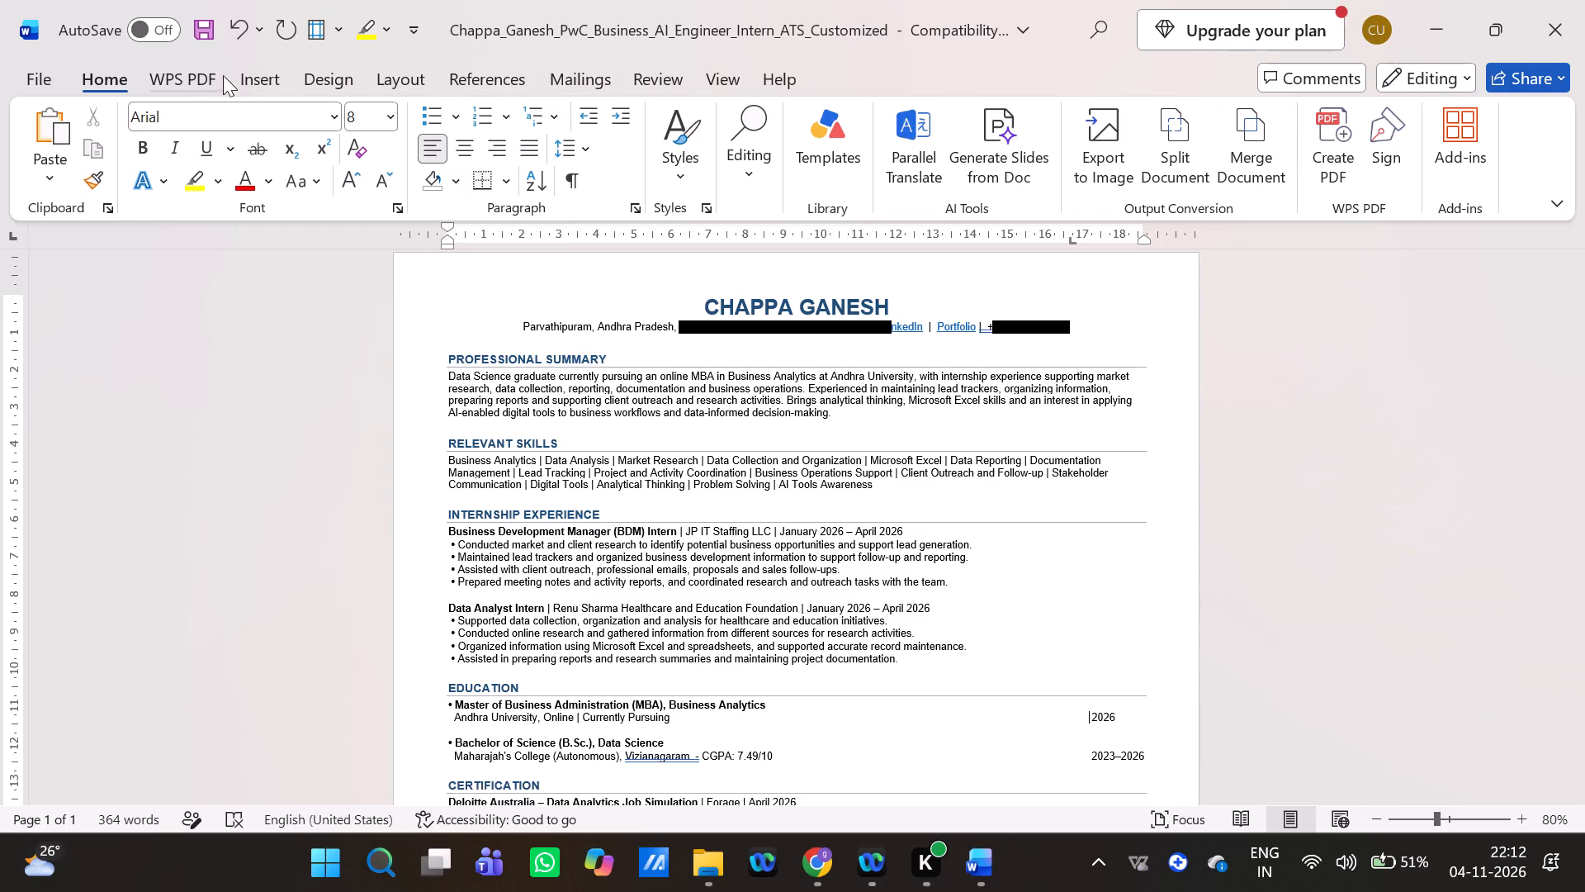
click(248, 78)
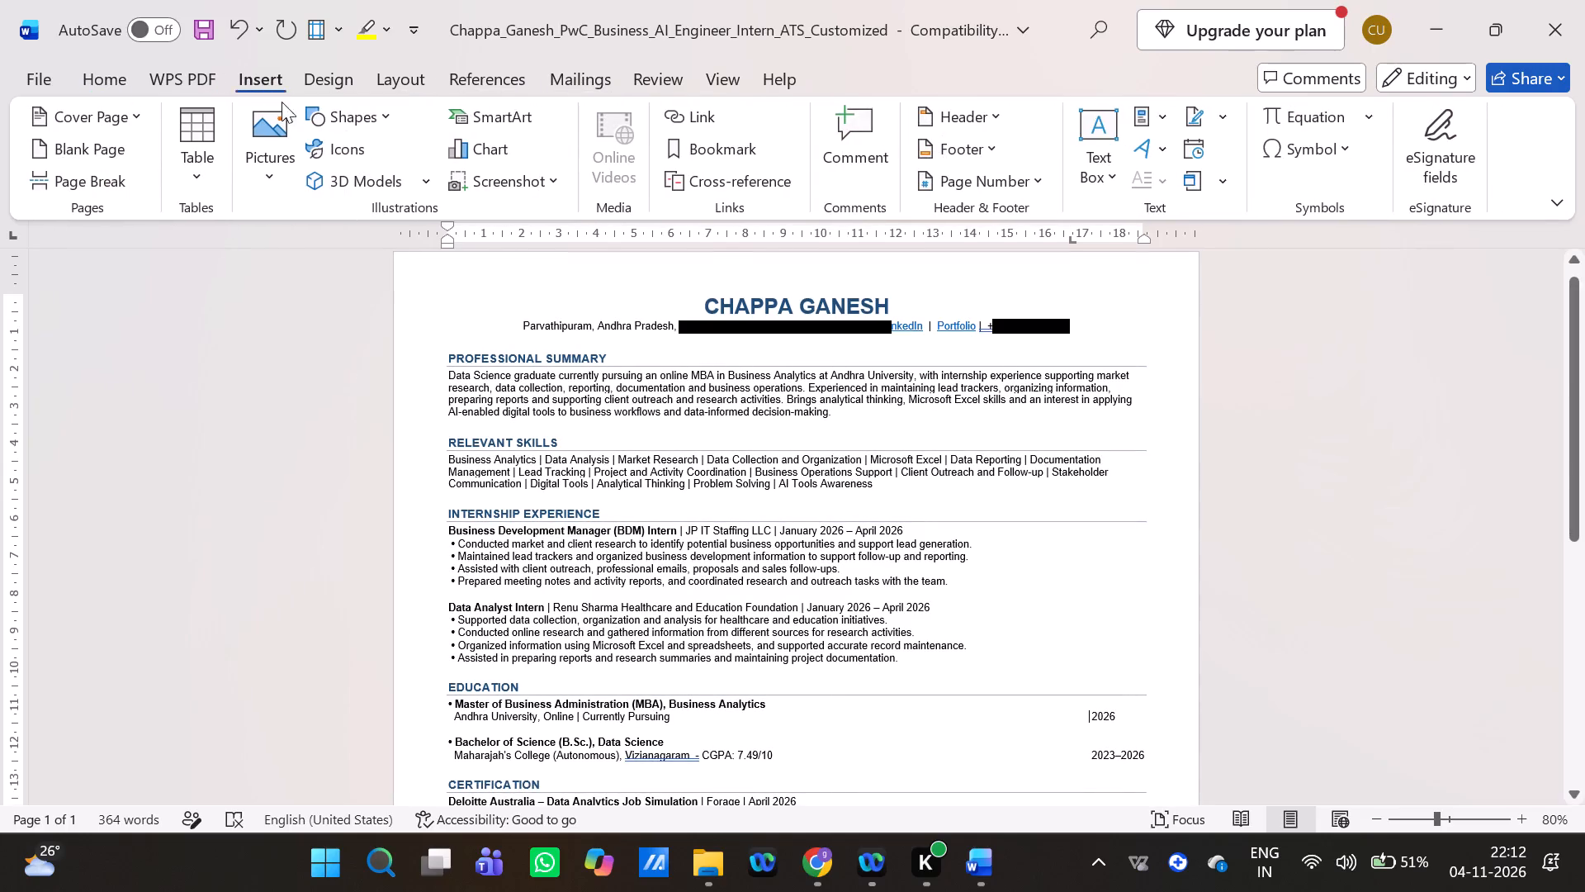